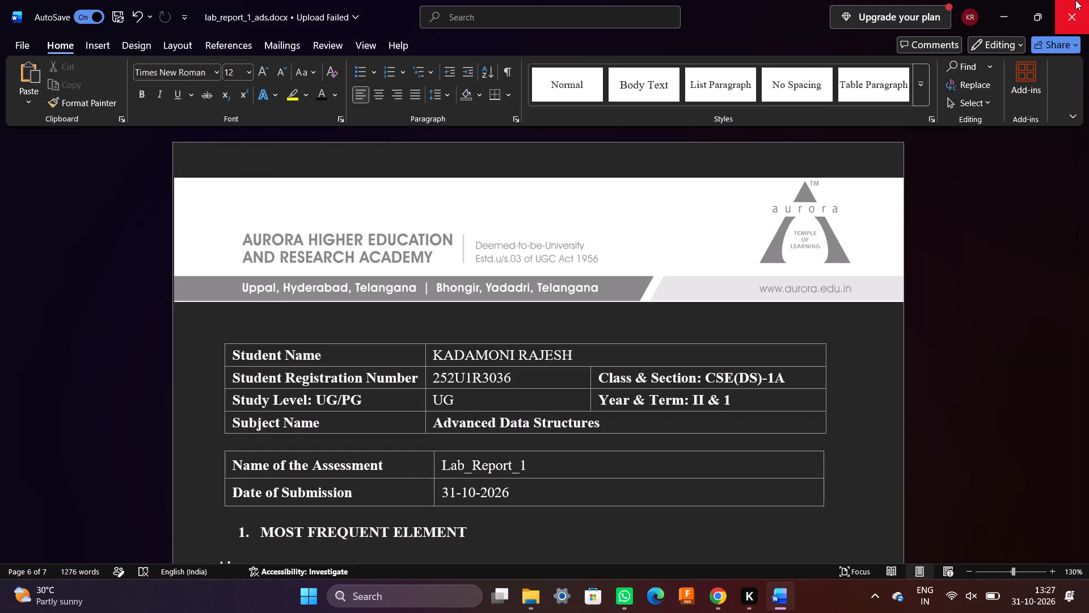
# Close the lab_report_1_ads document.
pyautogui.click(1075, 0)
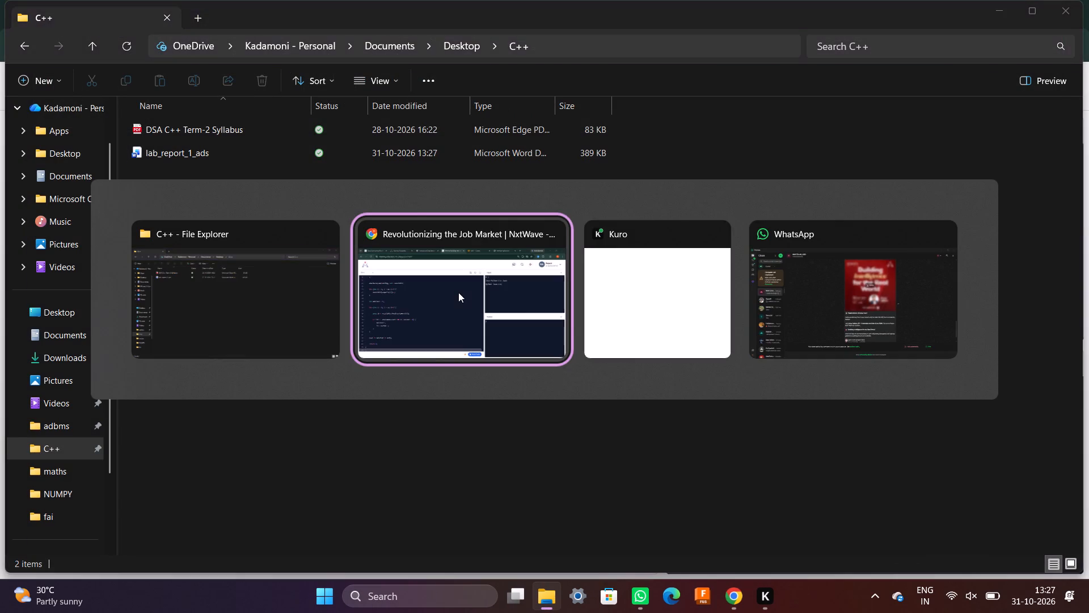
# Switch to Chrome and close the C++ code playground tab, leaving the page.
pyautogui.click(554, 11)
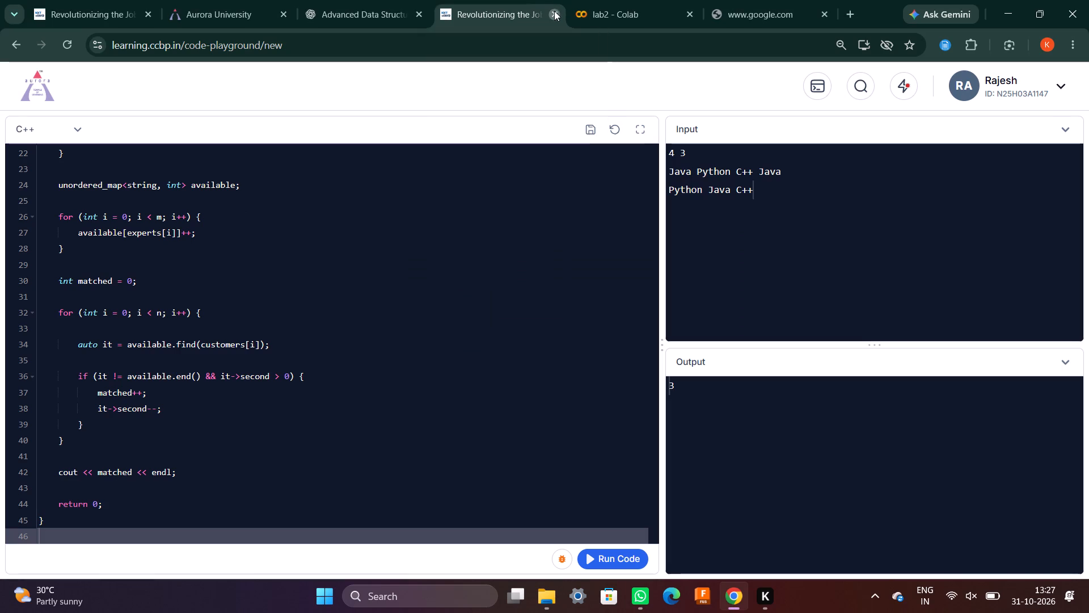
pyautogui.click(619, 136)
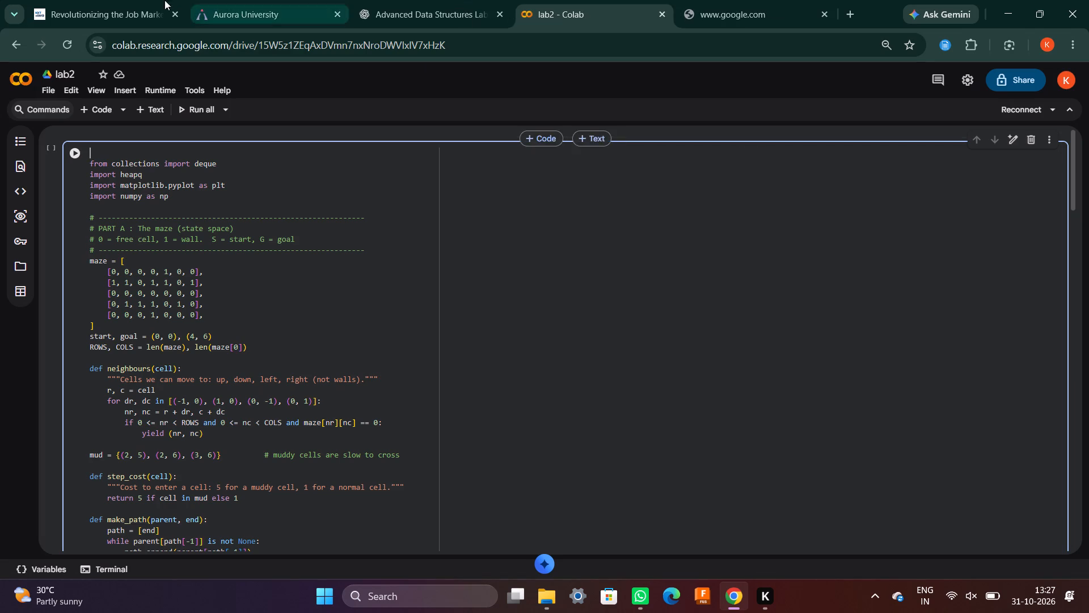
# Go to the learning portal's home page and open the "Introduction to Express JS | Part 3" session resource.
pyautogui.click(133, 0)
pyautogui.click(39, 94)
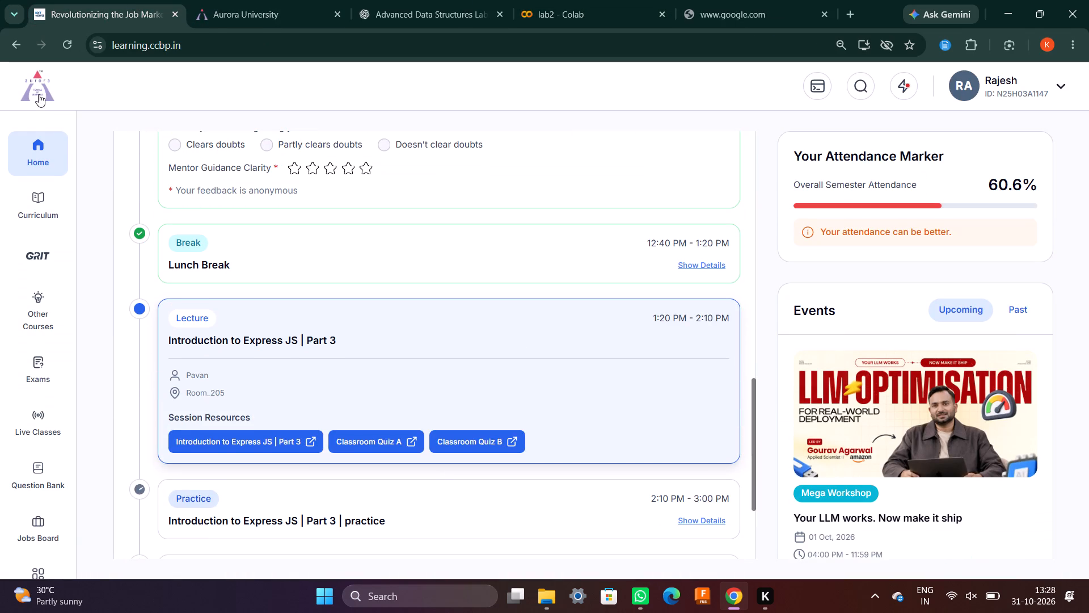
pyautogui.click(275, 430)
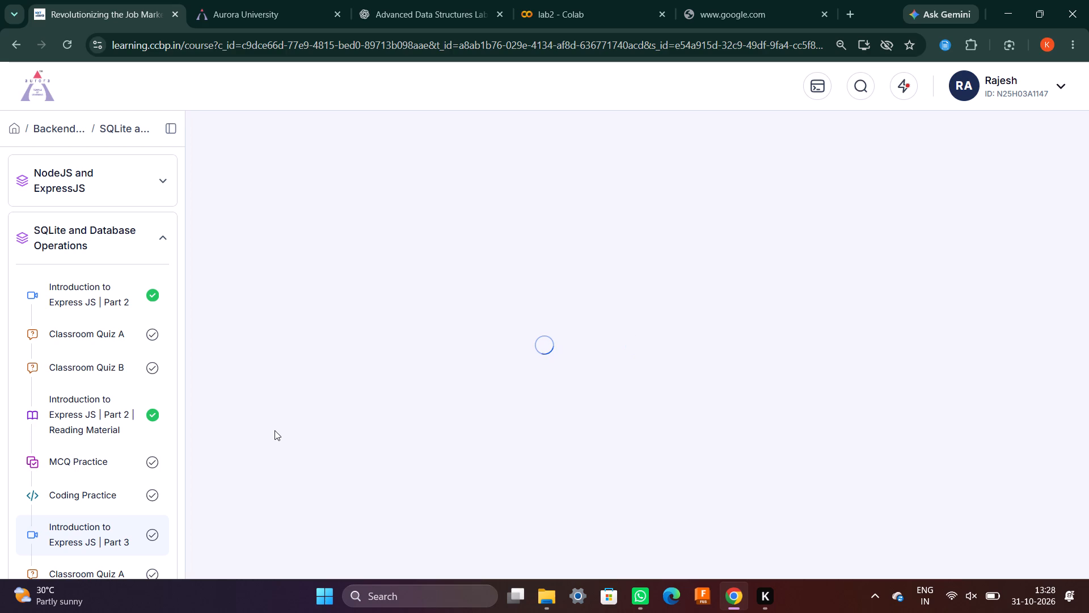
# Open the Cricket Team question from the Coding Practice under SQLite and Database Operations.
pyautogui.click(64, 489)
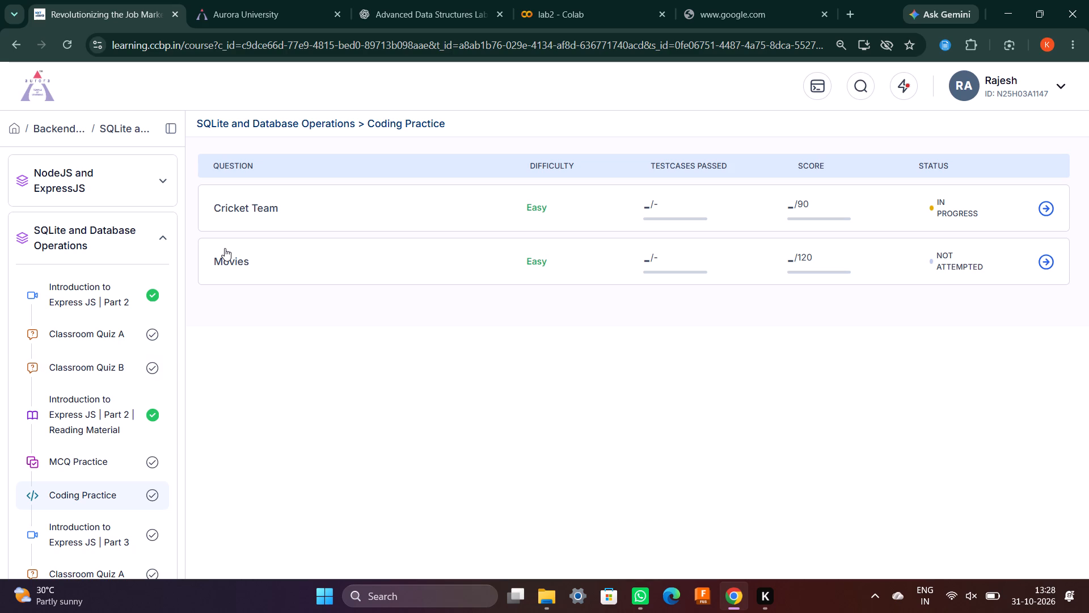
pyautogui.scroll(-1, 109, 453)
pyautogui.scroll(-1, 108, 406)
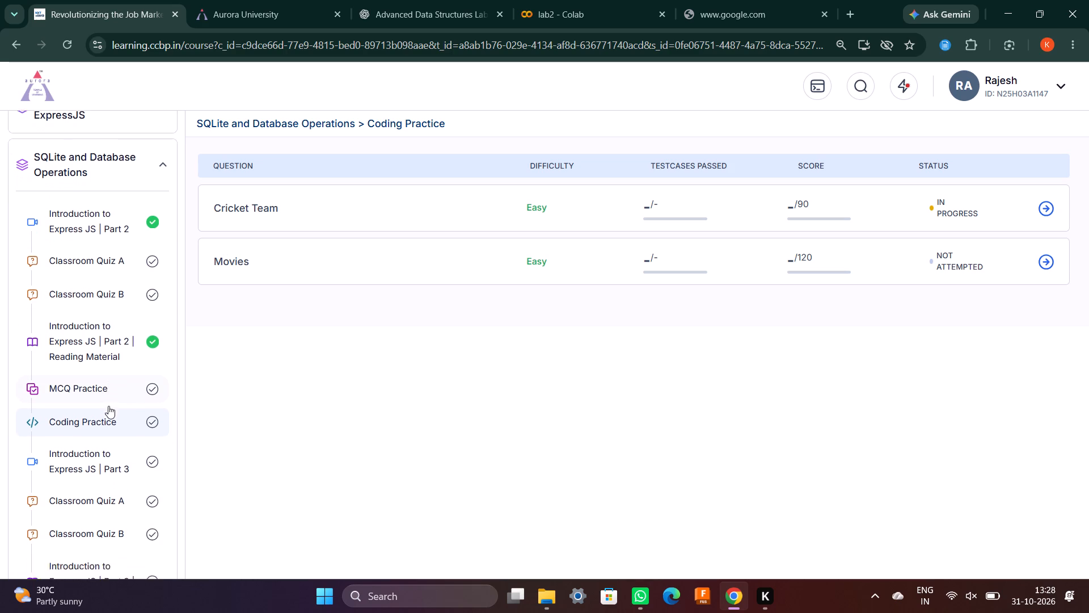
pyautogui.scroll(-1, 108, 406)
pyautogui.click(271, 190)
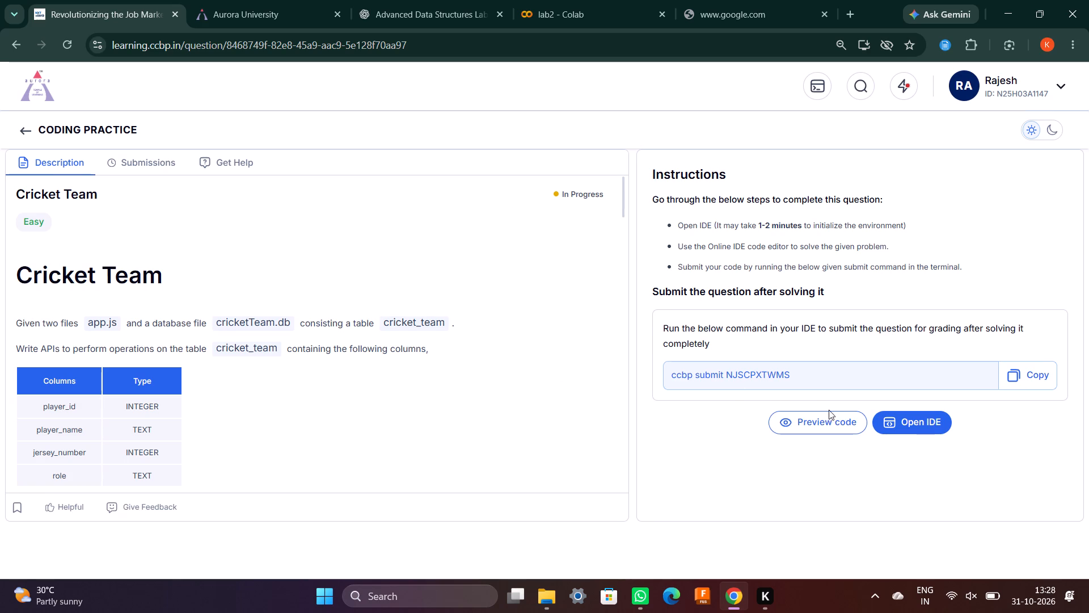
# Preview the Cricket Team question's code, and close the preview.
pyautogui.click(792, 410)
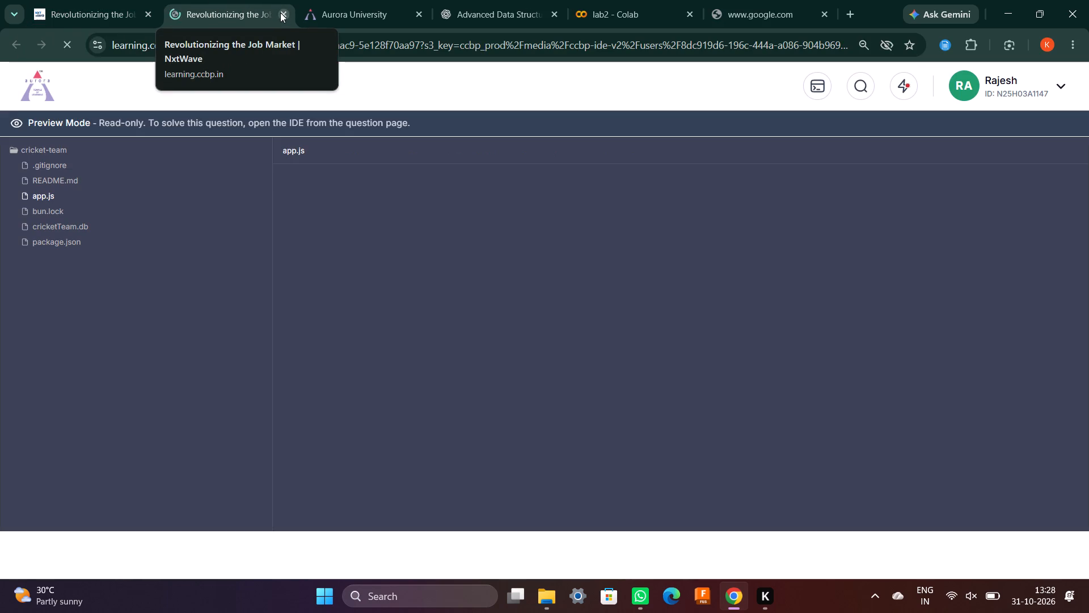
pyautogui.click(281, 12)
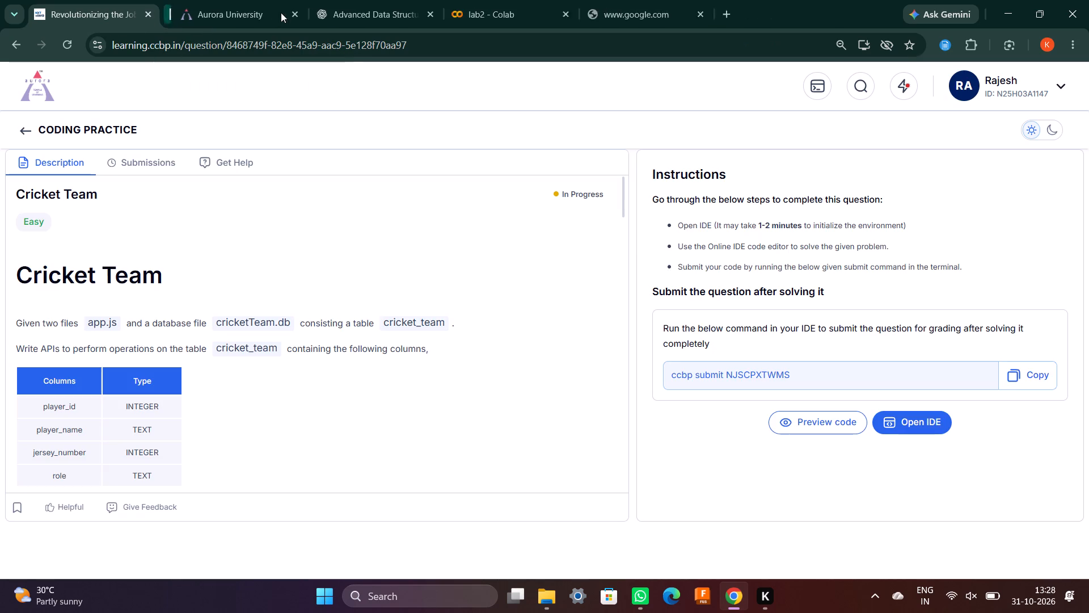
# Launch the online IDE for the Cricket Team question.
pyautogui.click(907, 421)
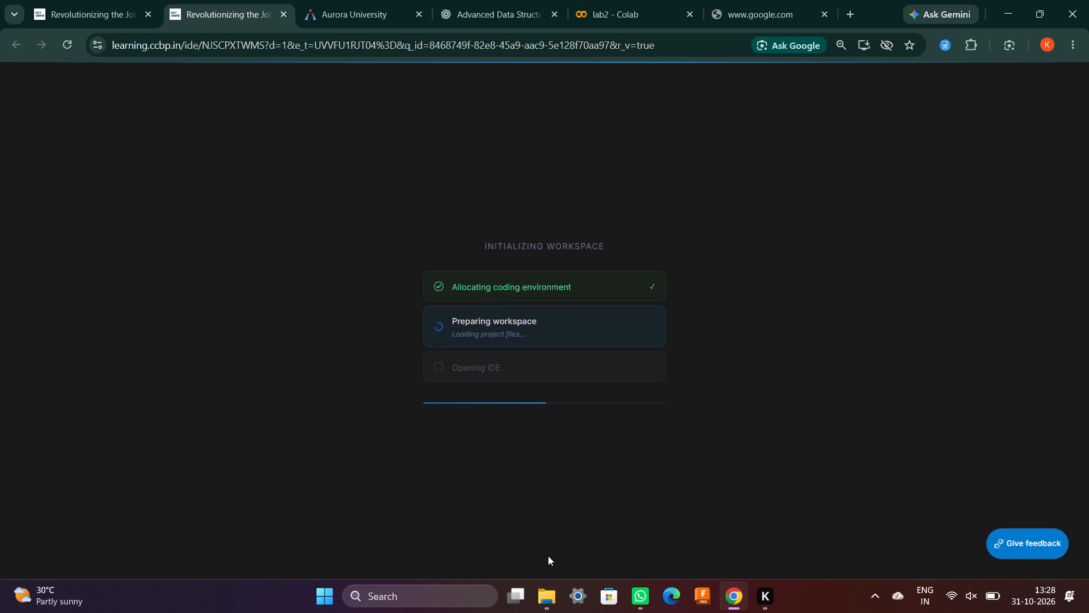
# Switch to File Explorer and open the lab_report_1_ads document from the C++ folder.
pyautogui.click(543, 590)
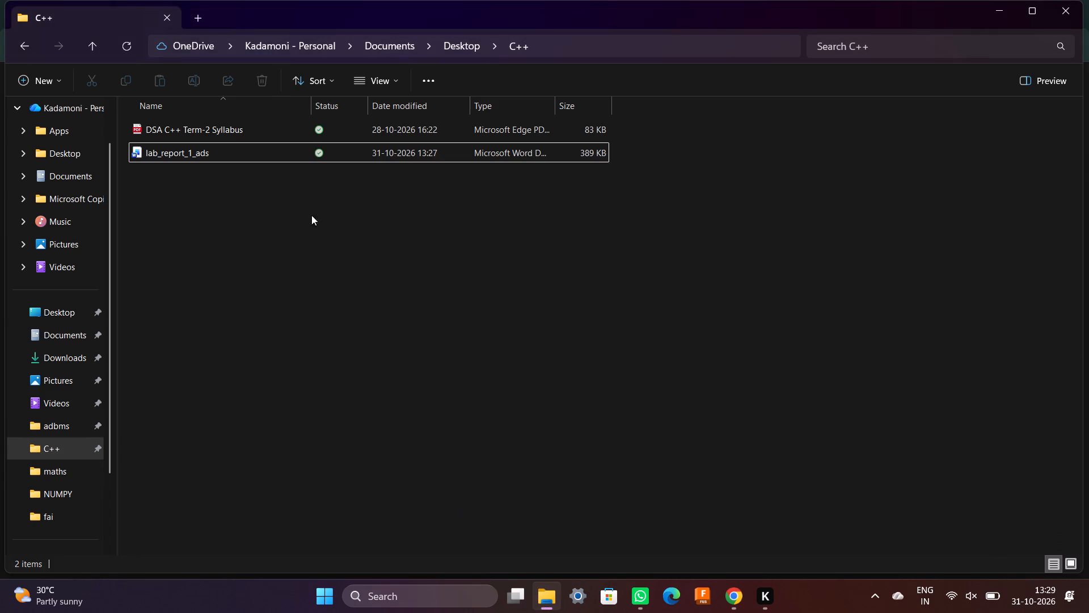
pyautogui.doubleClick(210, 149)
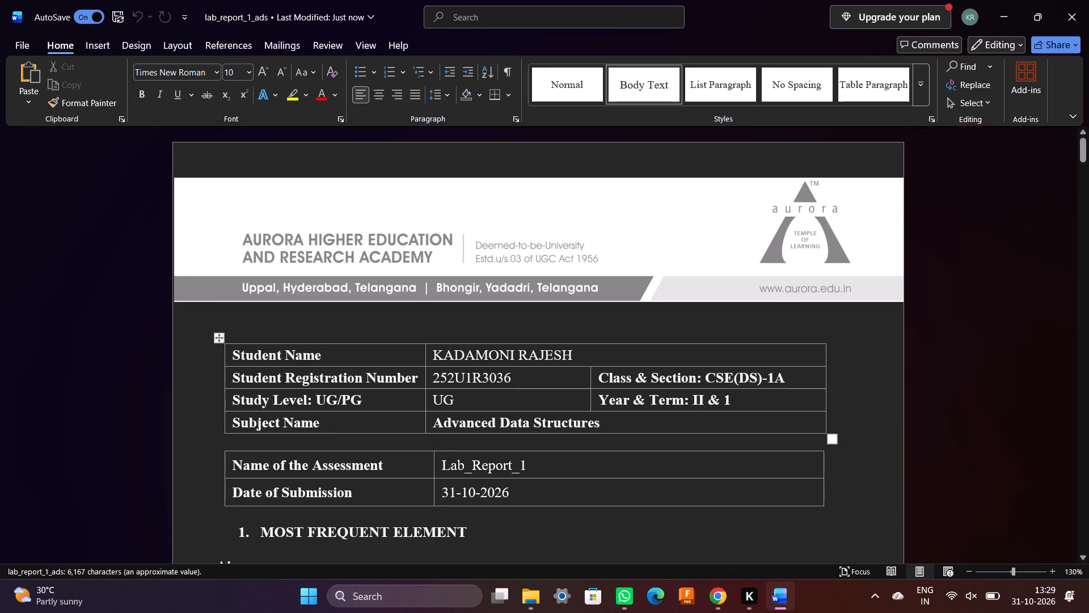
# Review the lab report's problem sections, checking their theory, algorithms, code screenshots, complexity and result text.
pyautogui.scroll(-4, 474, 447)
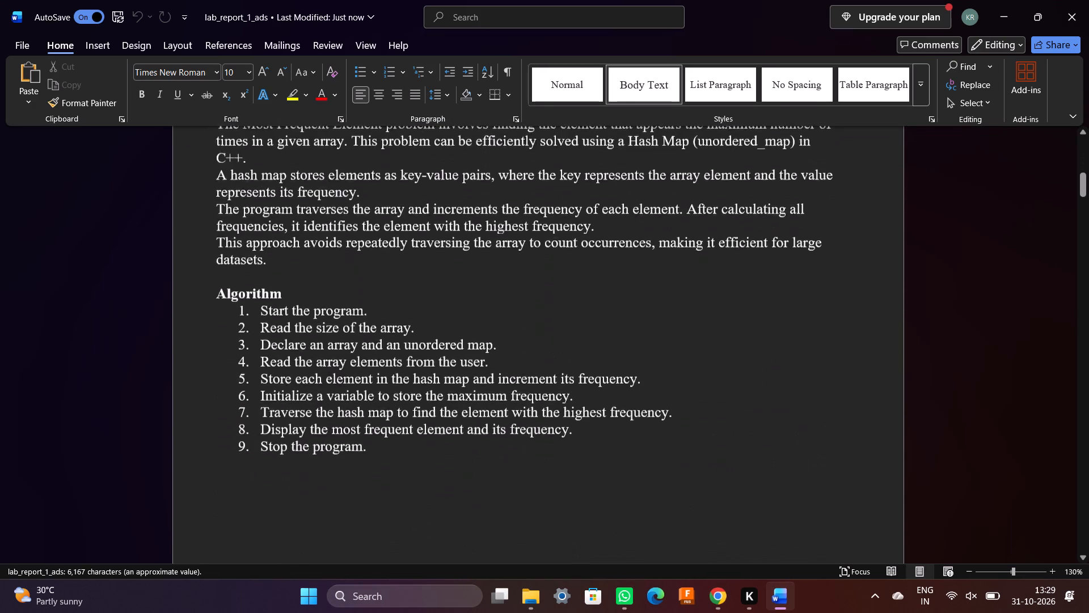
pyautogui.scroll(-3, 474, 447)
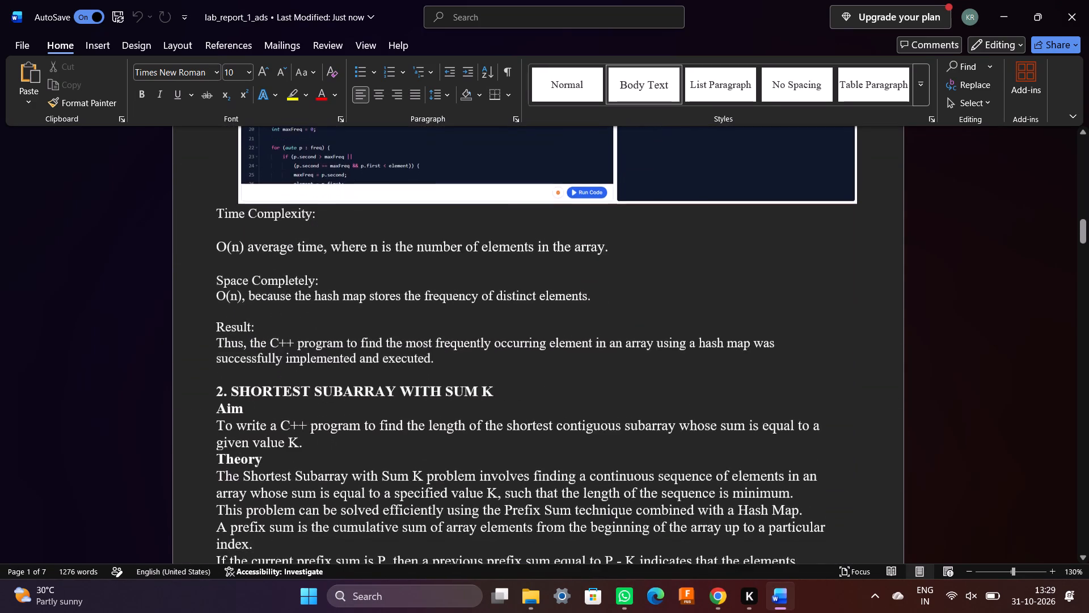
pyautogui.scroll(-4, 474, 447)
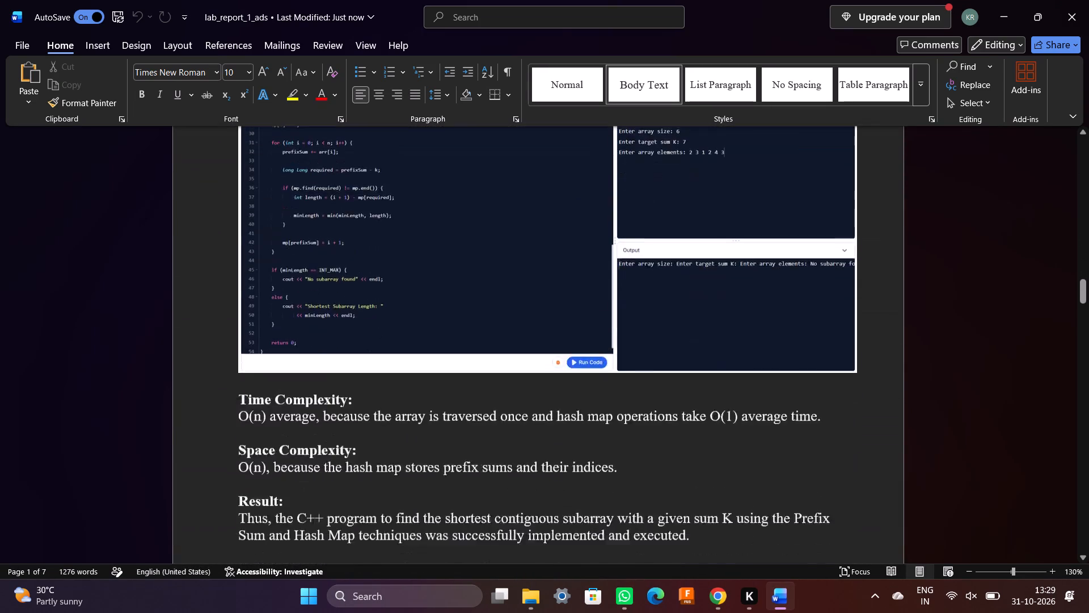
pyautogui.scroll(-3, 474, 447)
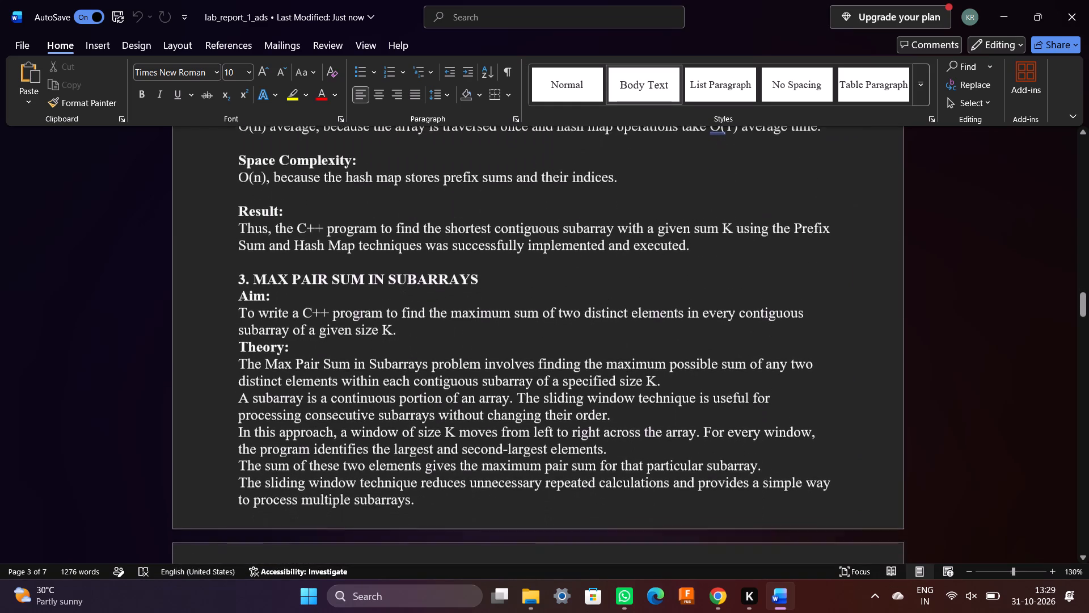
pyautogui.scroll(-2, 474, 447)
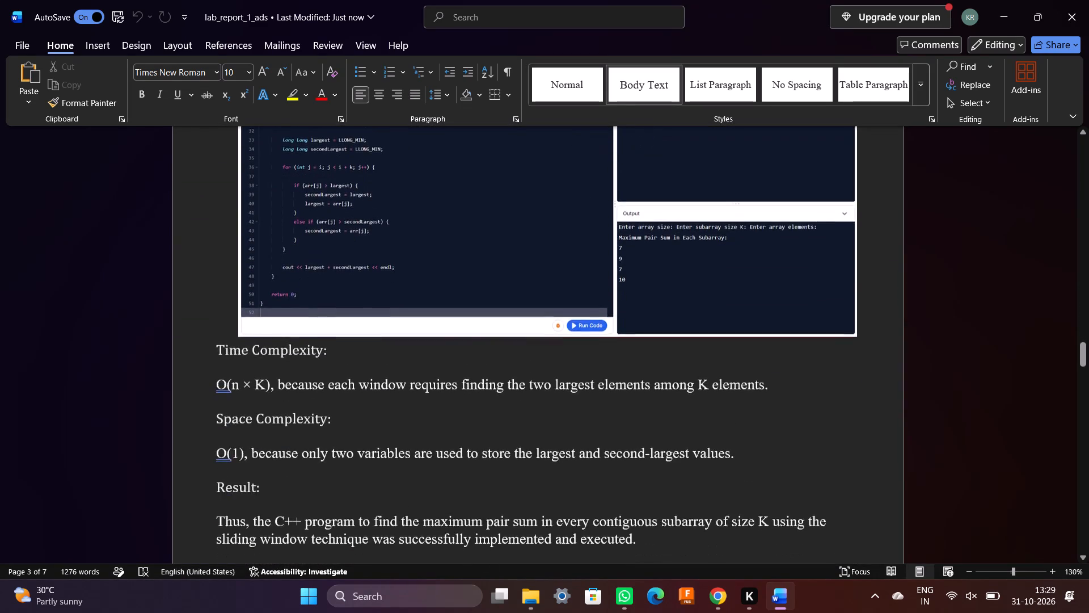
pyautogui.scroll(-4, 474, 447)
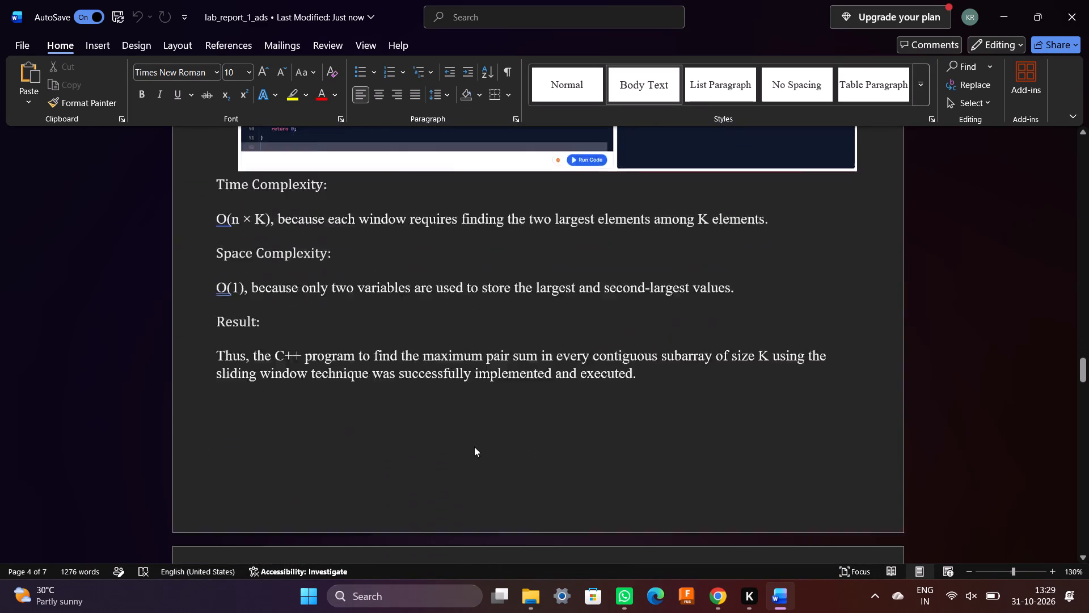
pyautogui.scroll(-3, 474, 447)
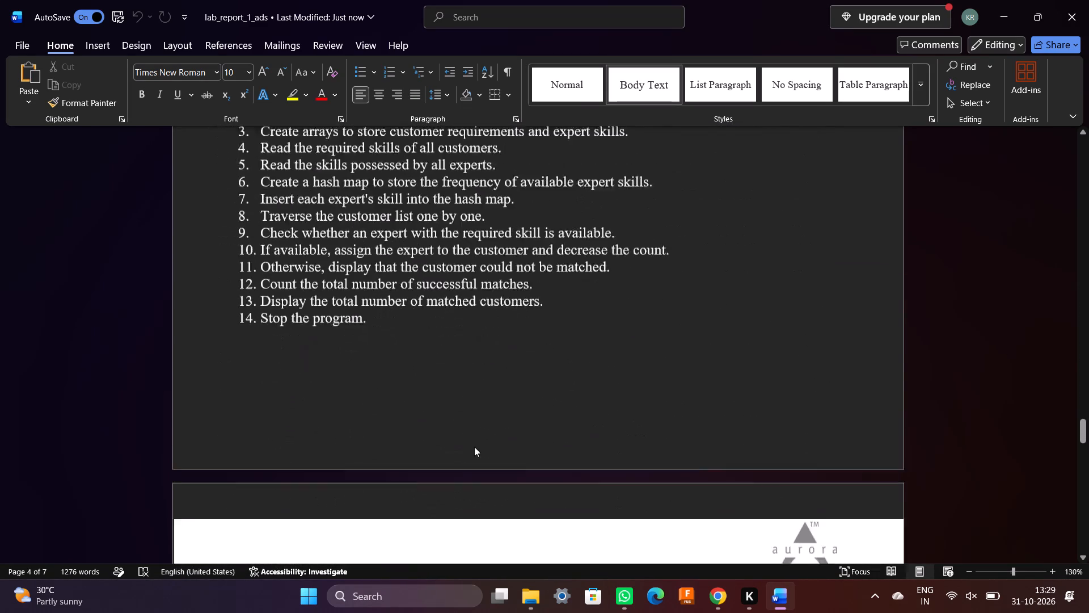
pyautogui.scroll(-2, 474, 447)
pyautogui.scroll(11, 474, 447)
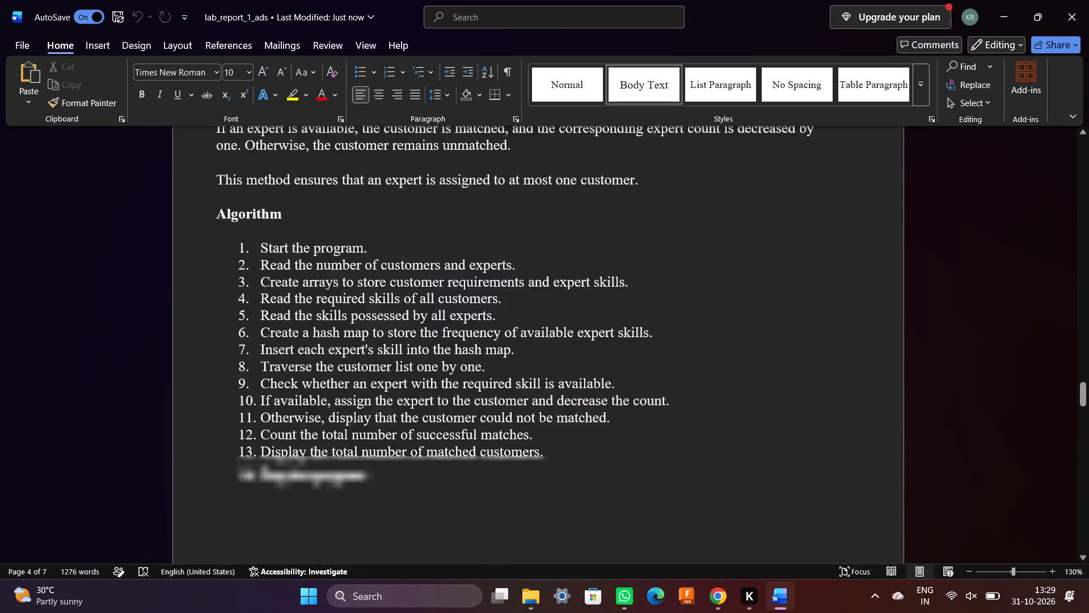
pyautogui.scroll(18, 474, 447)
pyautogui.scroll(-2, 474, 447)
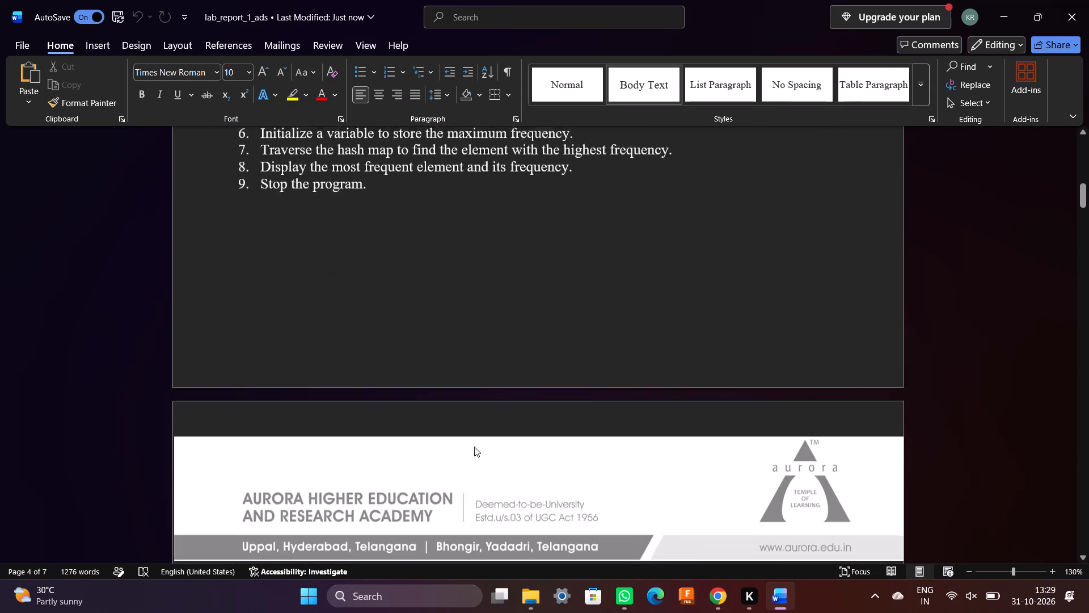
pyautogui.scroll(-4, 474, 447)
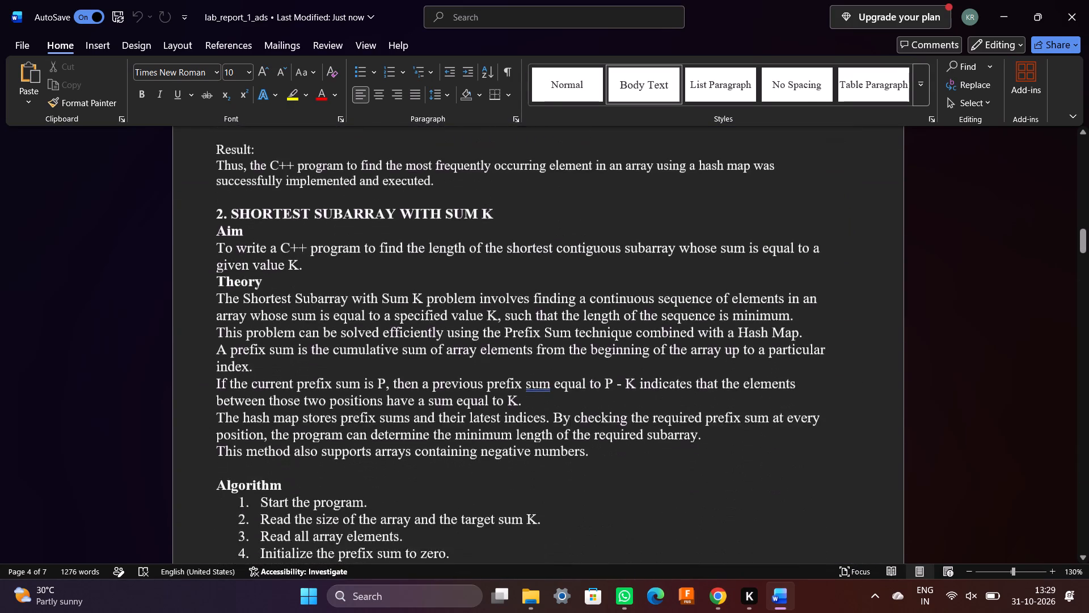
pyautogui.scroll(-3, 474, 447)
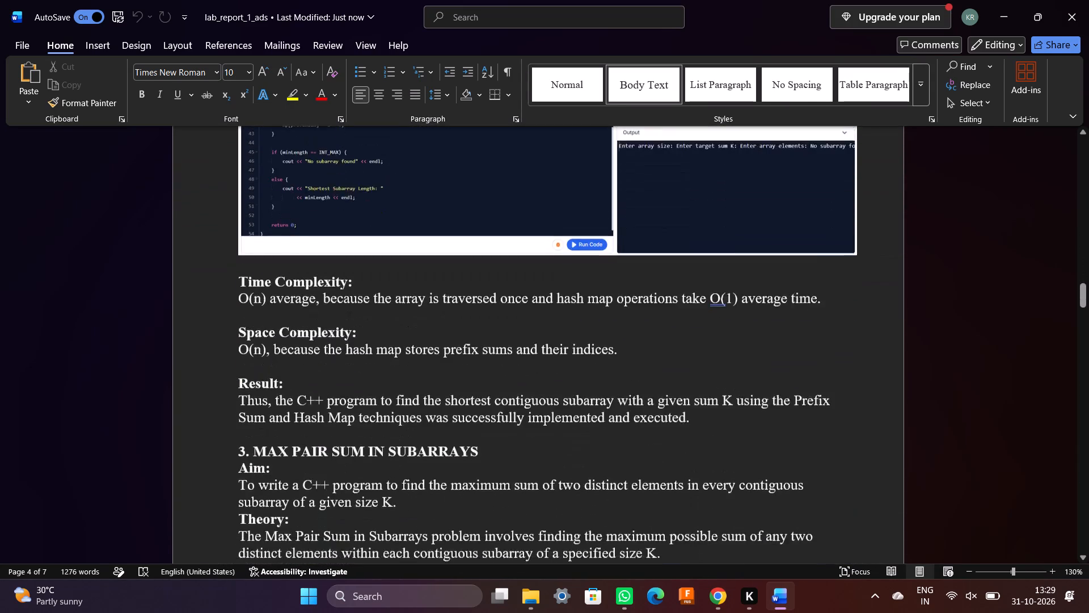
# Add two line breaks after section 2's Result paragraph, before the "3. MAX PAIR SUM IN SUBARRAYS" heading, and close the report.
pyautogui.scroll(-1, 474, 447)
pyautogui.click(689, 329)
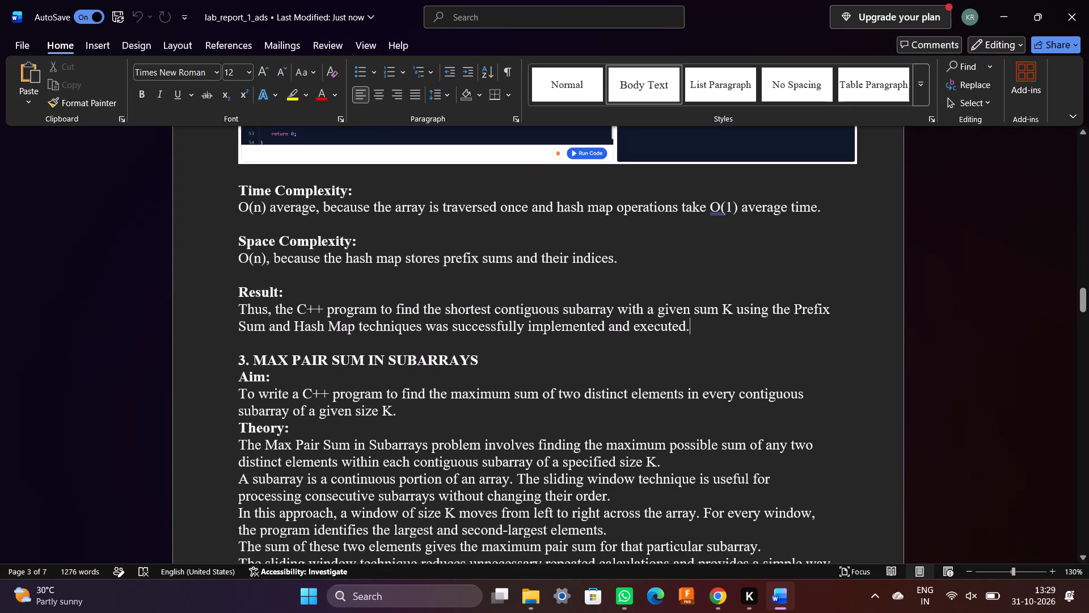
pyautogui.press('Return')
pyautogui.press('Return')
pyautogui.scroll(-4, 689, 329)
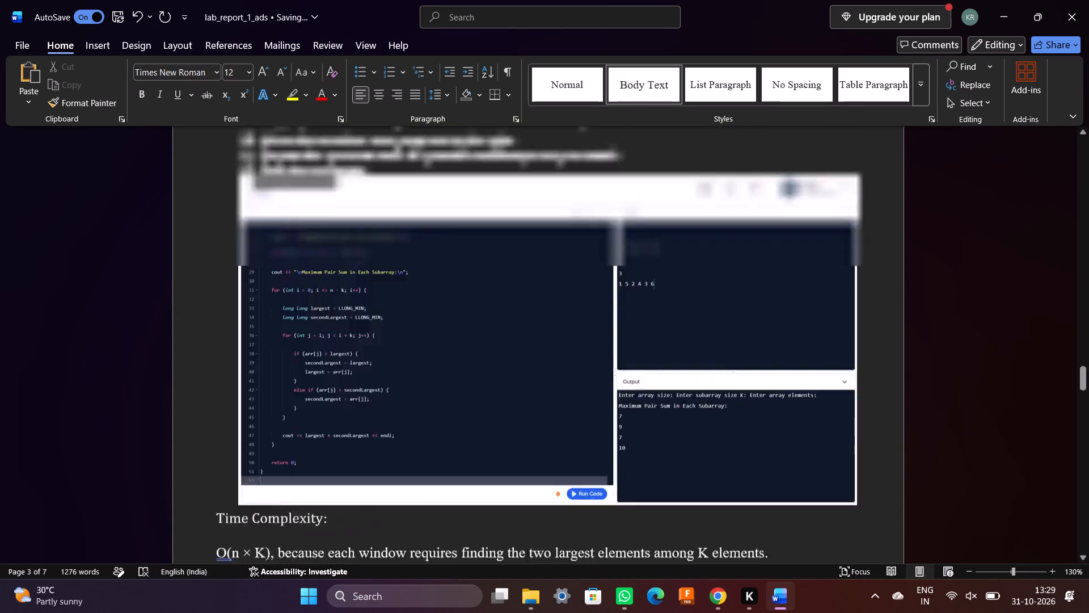
pyautogui.scroll(-1, 689, 329)
pyautogui.scroll(3, 689, 329)
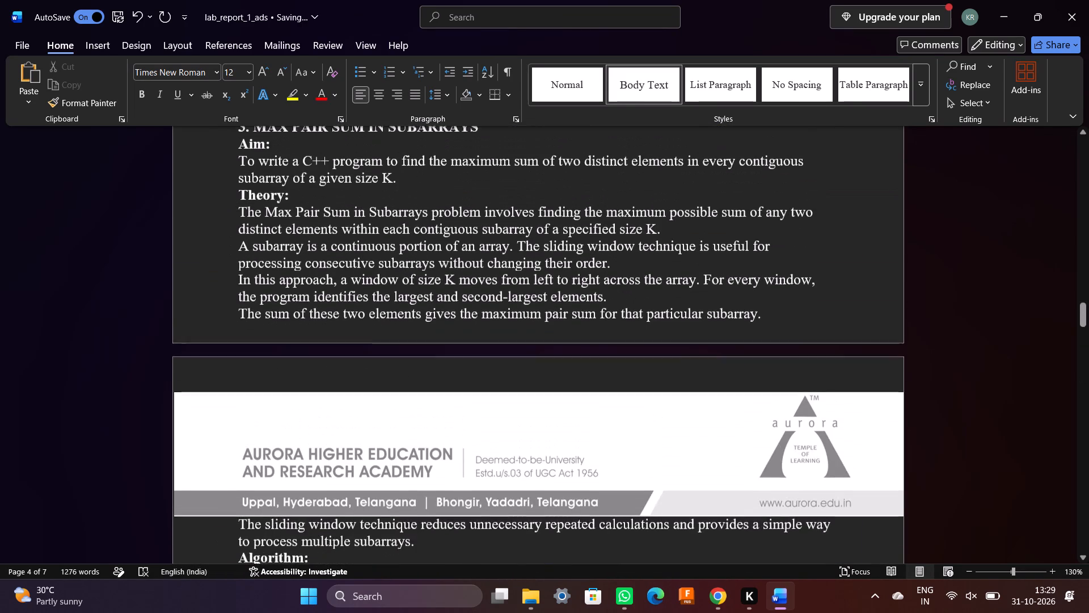
pyautogui.click(1087, 0)
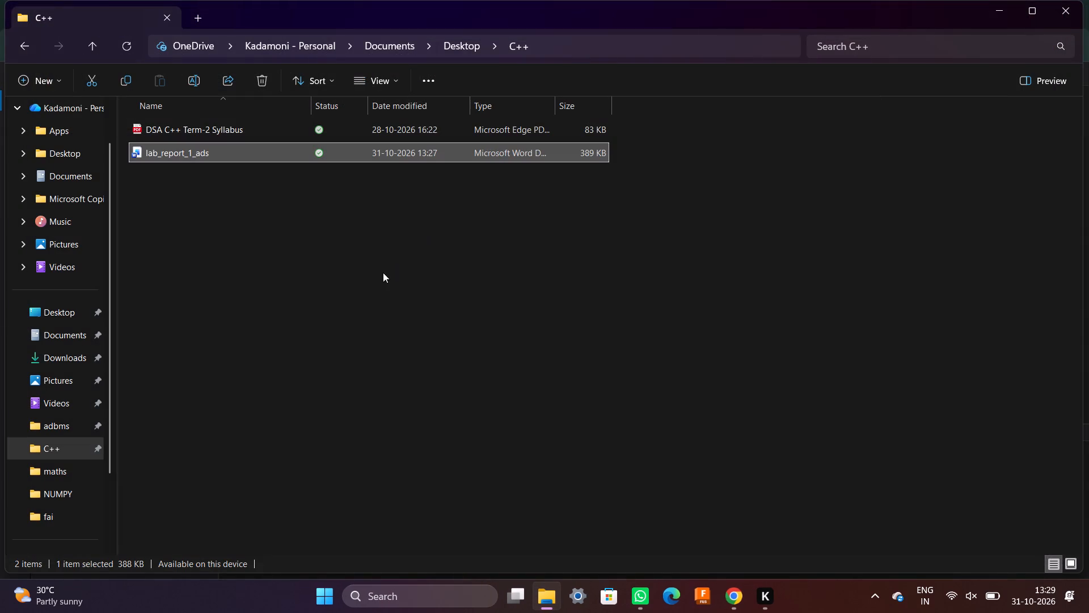
# Open the Word document "FAI Lab Report - 1" from the fai folder.
pyautogui.click(50, 493)
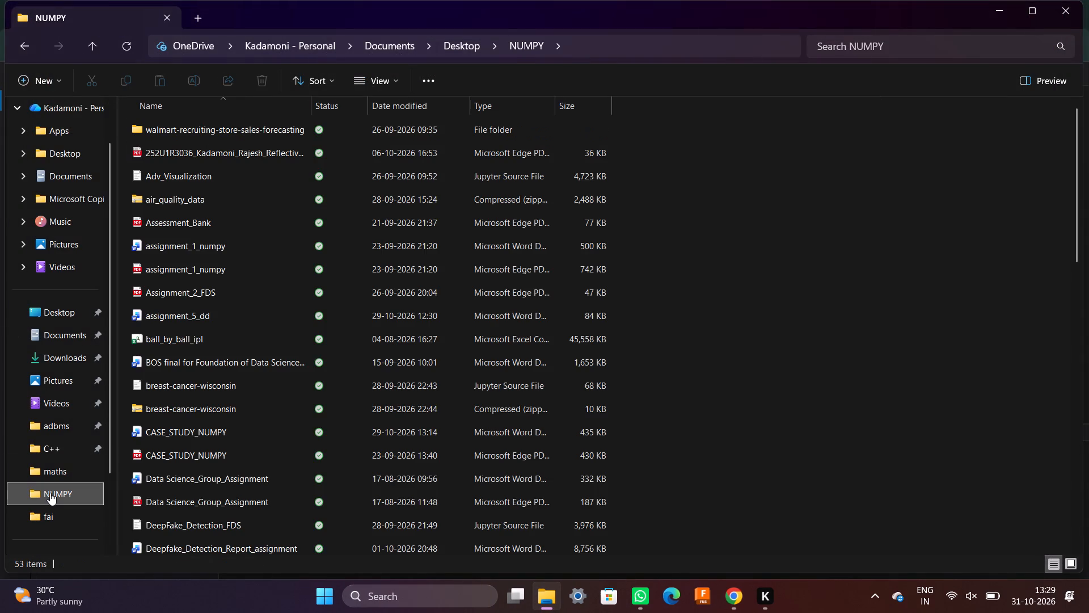
pyautogui.click(39, 515)
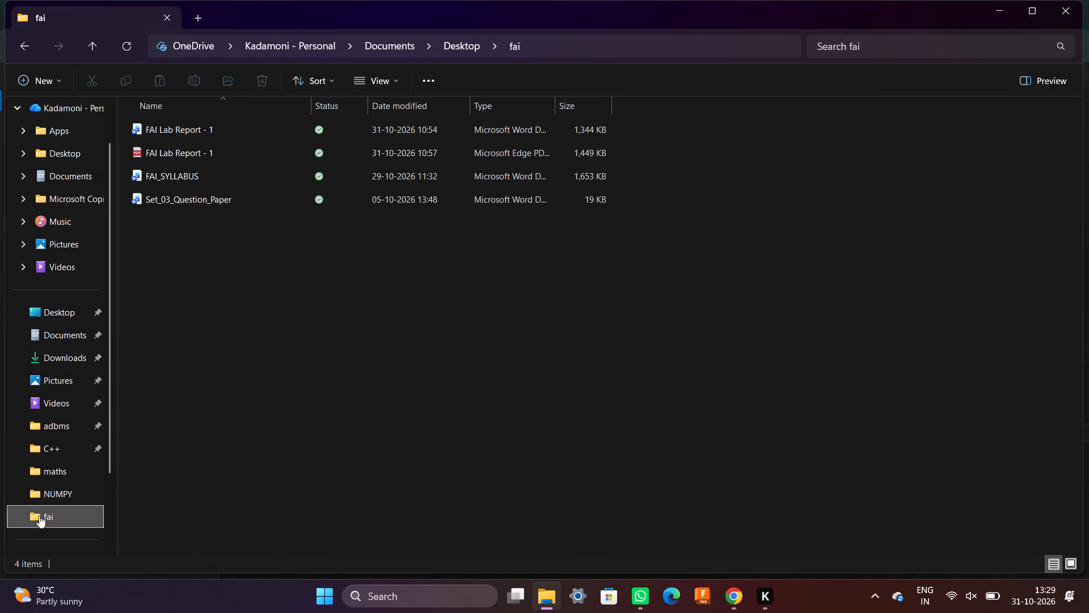
pyautogui.doubleClick(199, 135)
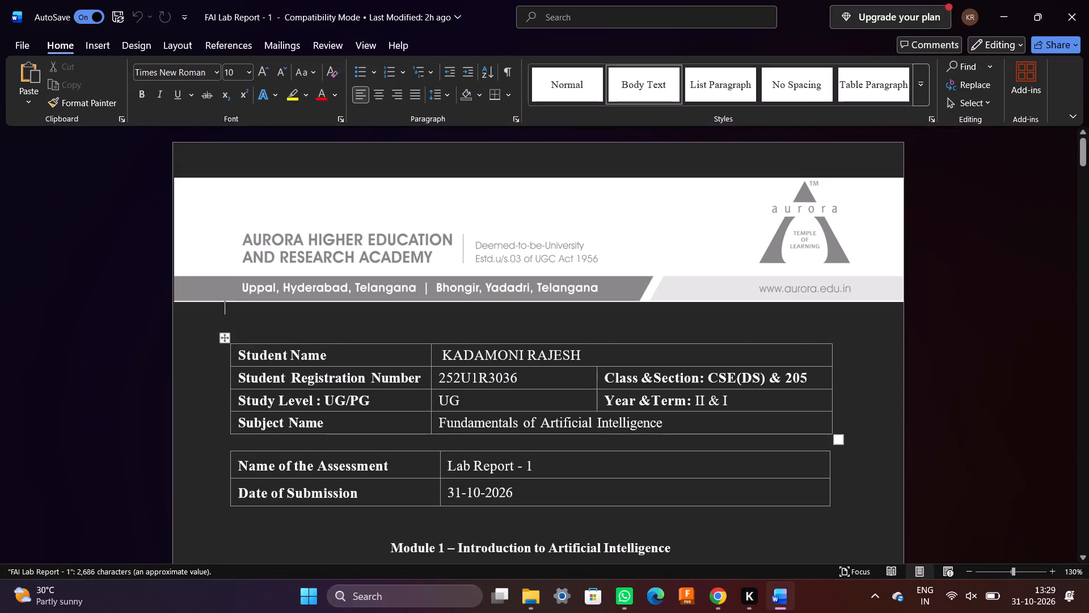
# Follow the Colab Drive Link below the Explanation of Output section to open the lab_report_1 notebook.
pyautogui.scroll(-4, 503, 389)
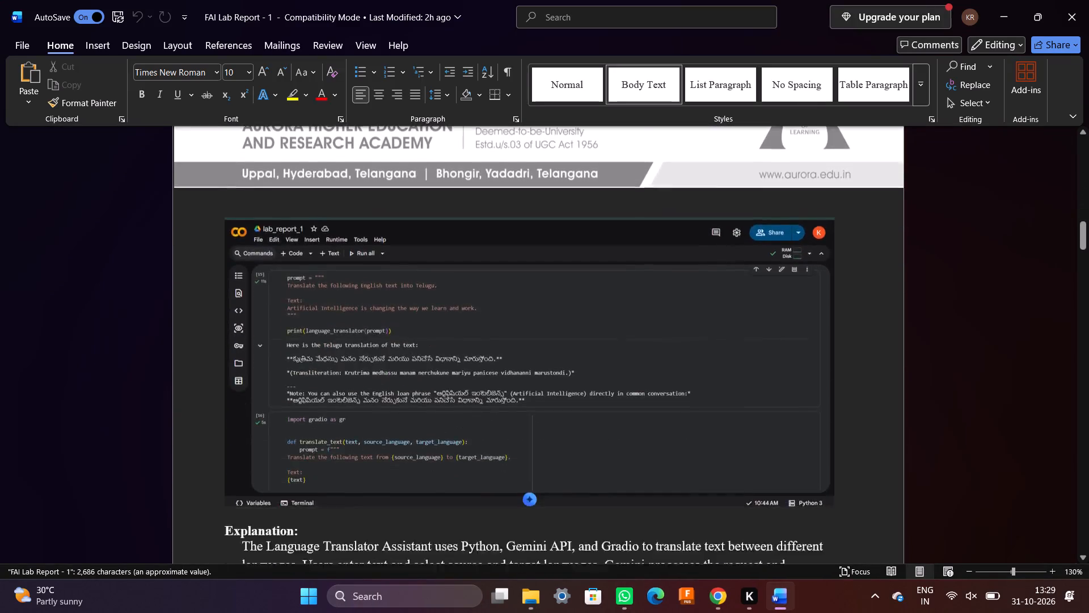
pyautogui.scroll(-5, 503, 389)
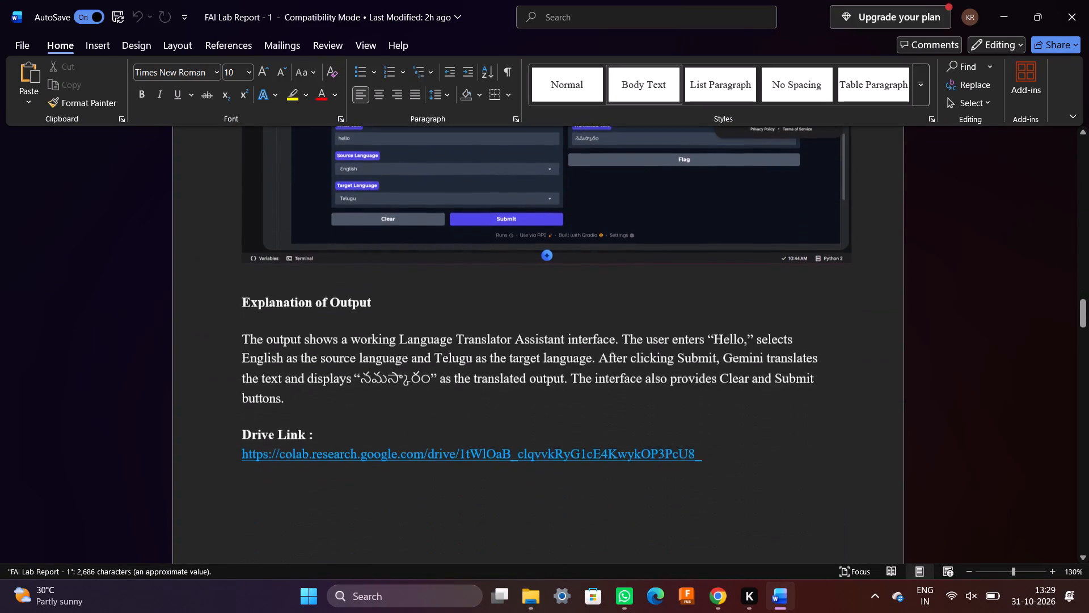
pyautogui.scroll(-1, 503, 389)
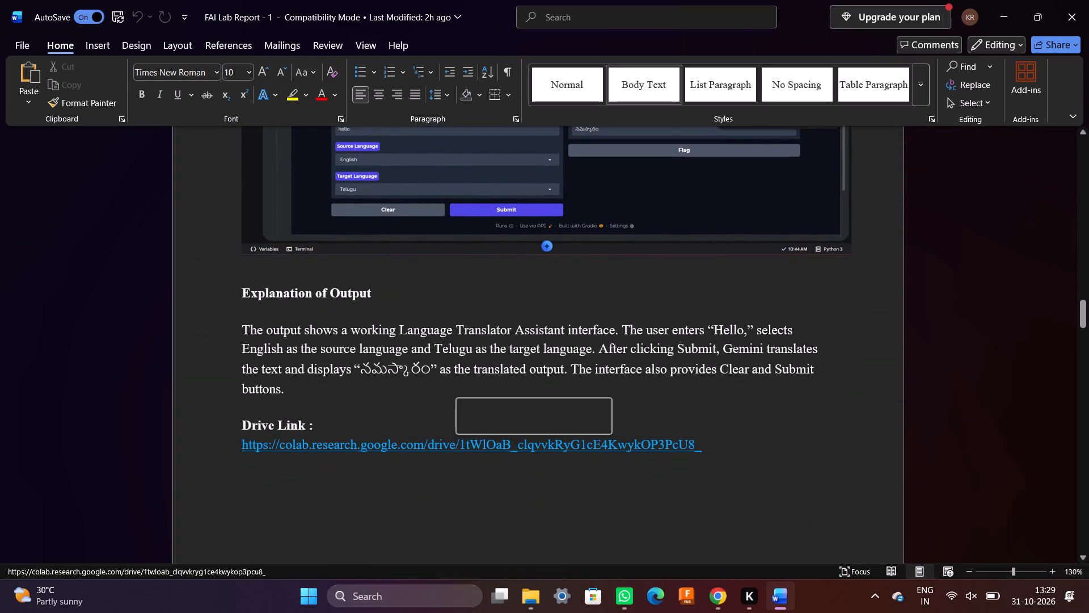
pyautogui.click(426, 450)
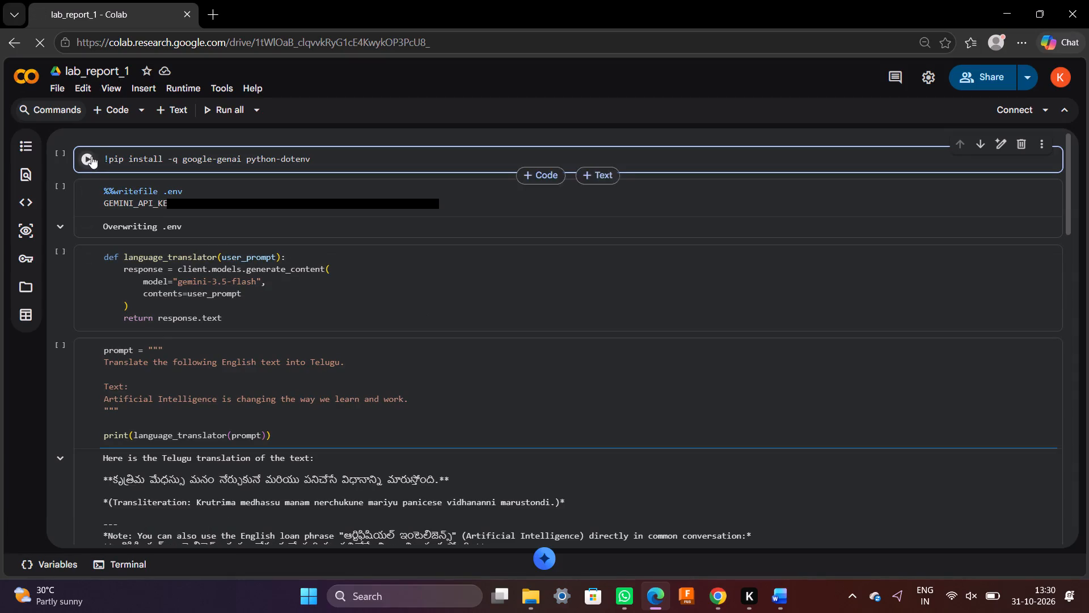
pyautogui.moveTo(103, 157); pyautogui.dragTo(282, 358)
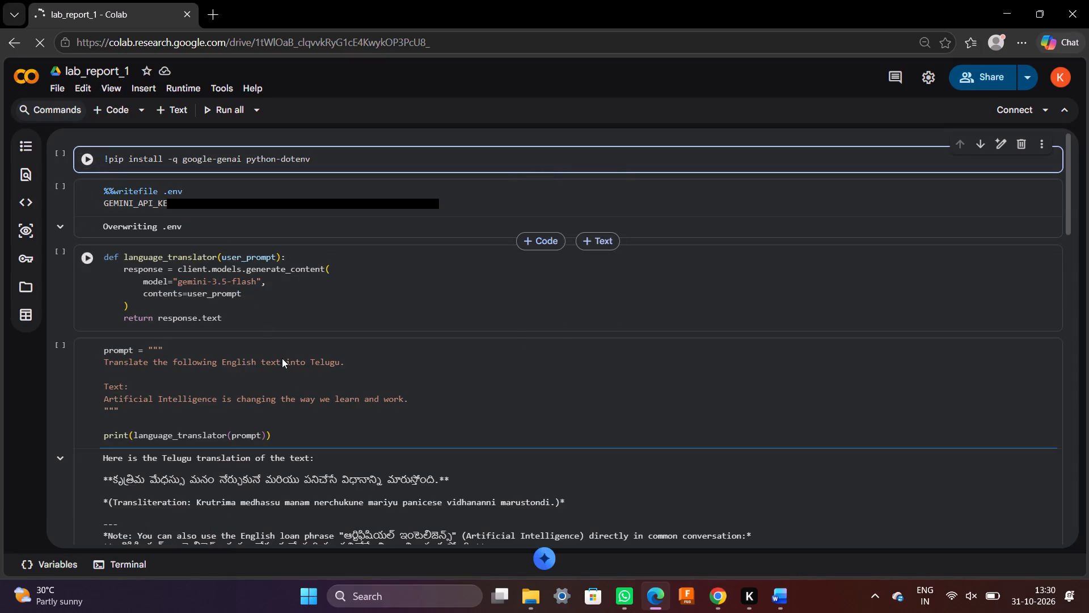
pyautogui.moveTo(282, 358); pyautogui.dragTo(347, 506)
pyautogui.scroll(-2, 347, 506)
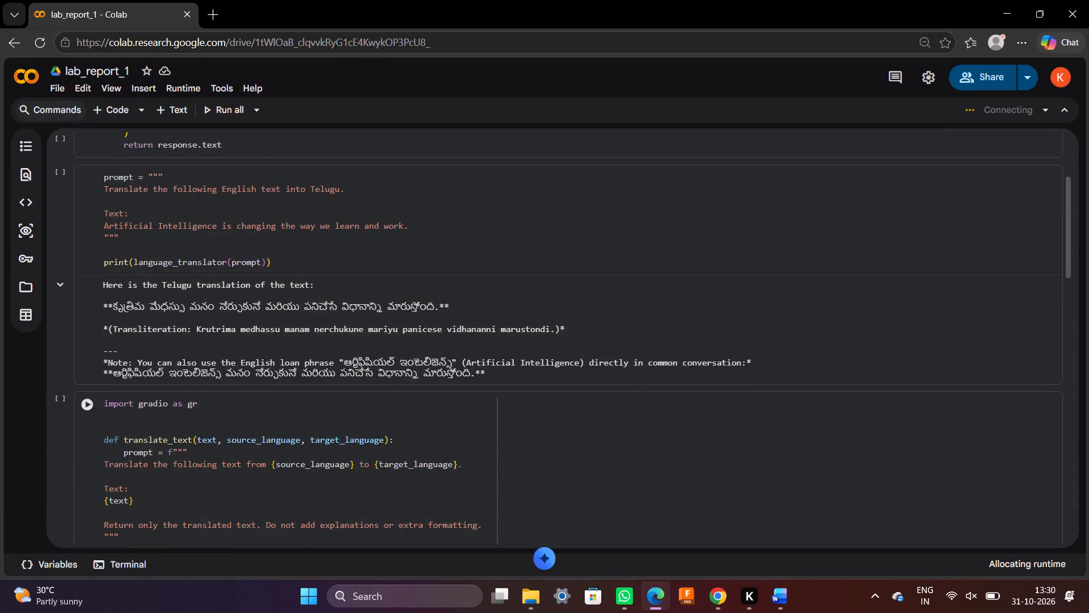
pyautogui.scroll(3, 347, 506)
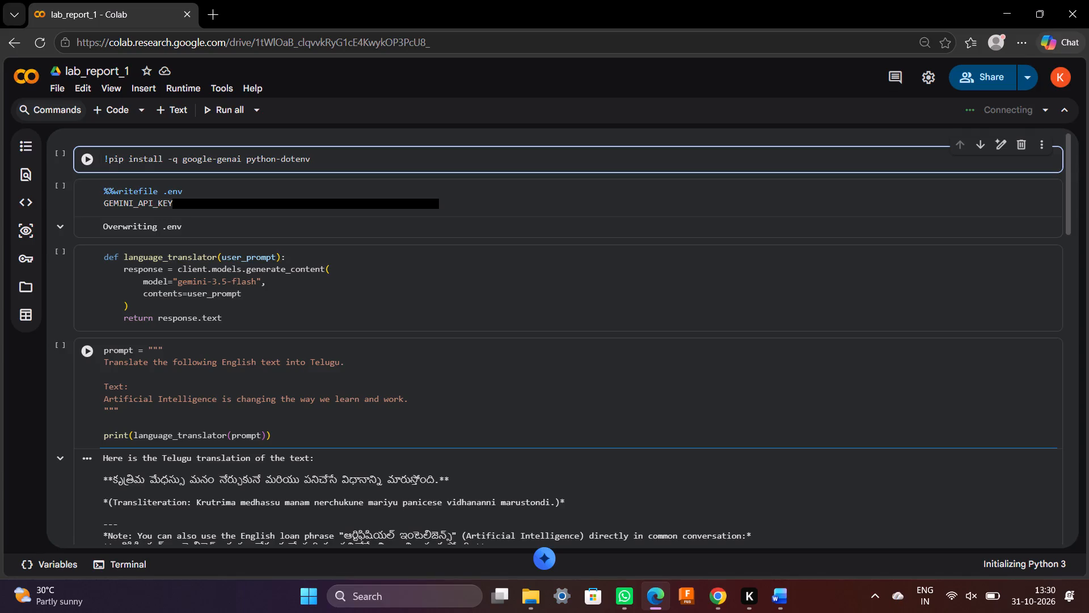
# Copy the "!pip install -q google-genai python-dotenv" code from Colab onto a new line below "Required Code:" in the Word report.
pyautogui.click(351, 155)
pyautogui.hotkey('ctrl', 'a')
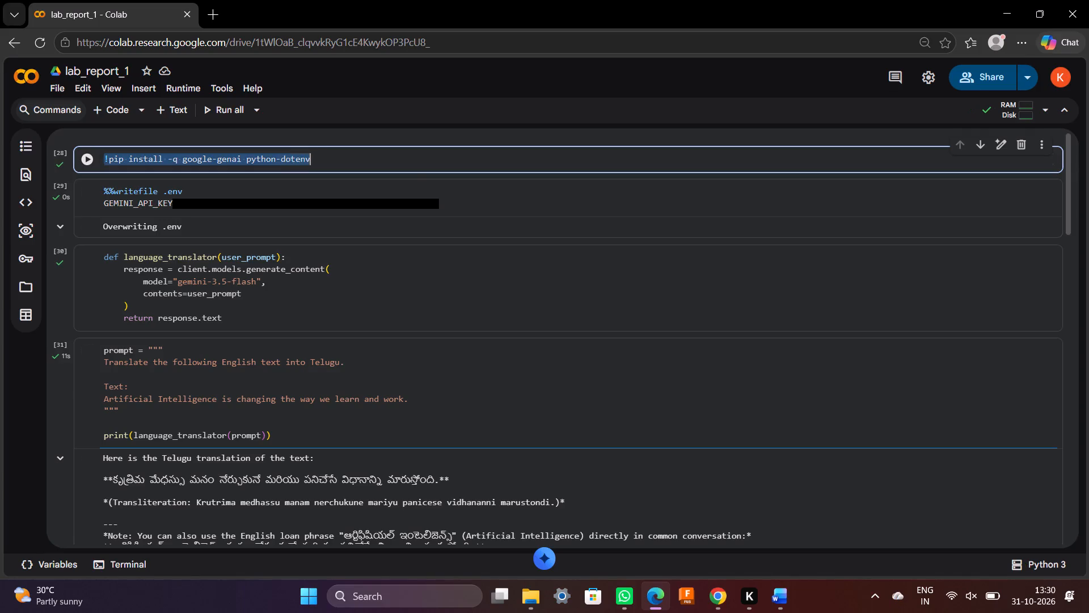
pyautogui.hotkey('ctrl', 'c')
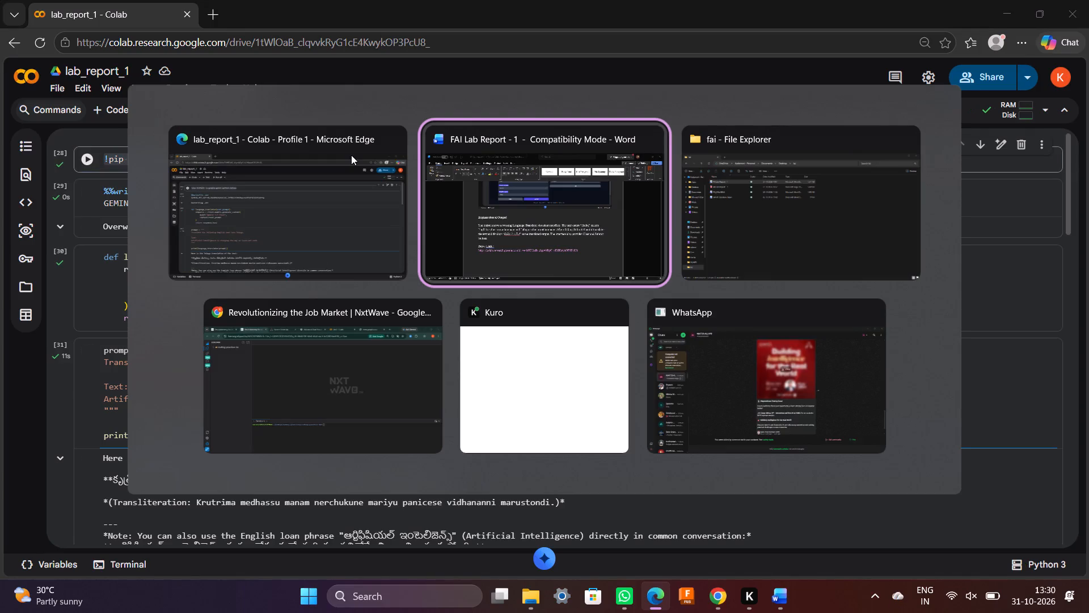
pyautogui.scroll(8, 351, 155)
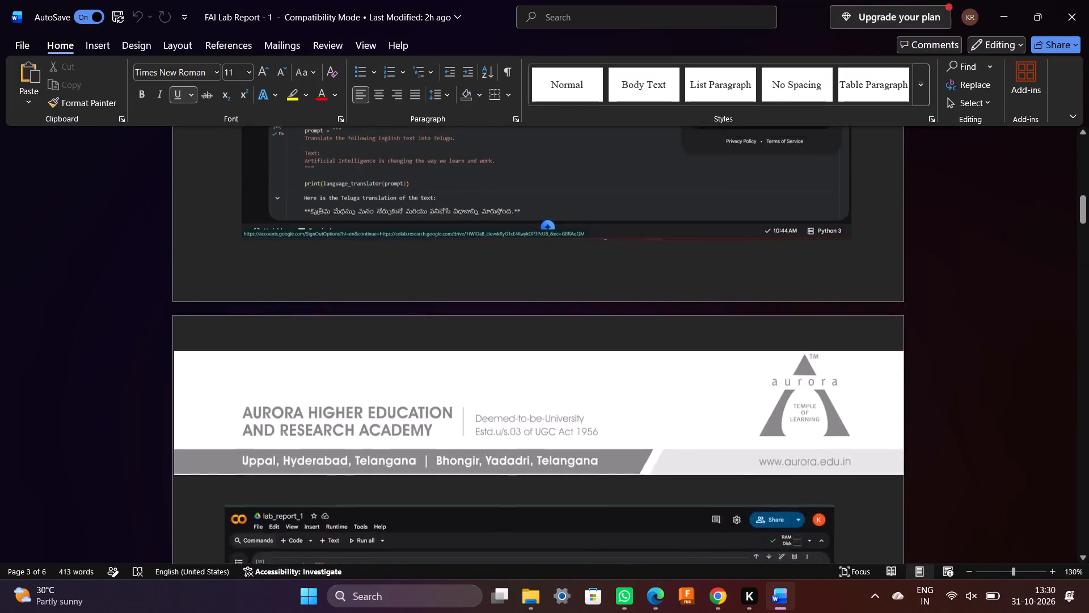
pyautogui.scroll(4, 351, 155)
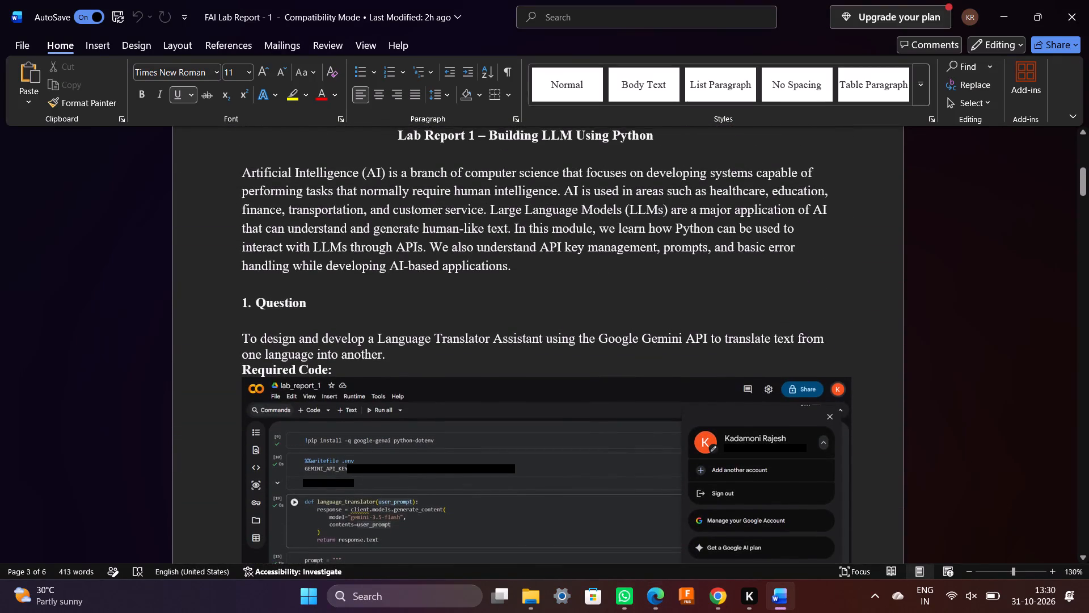
pyautogui.click(345, 365)
pyautogui.press('Return')
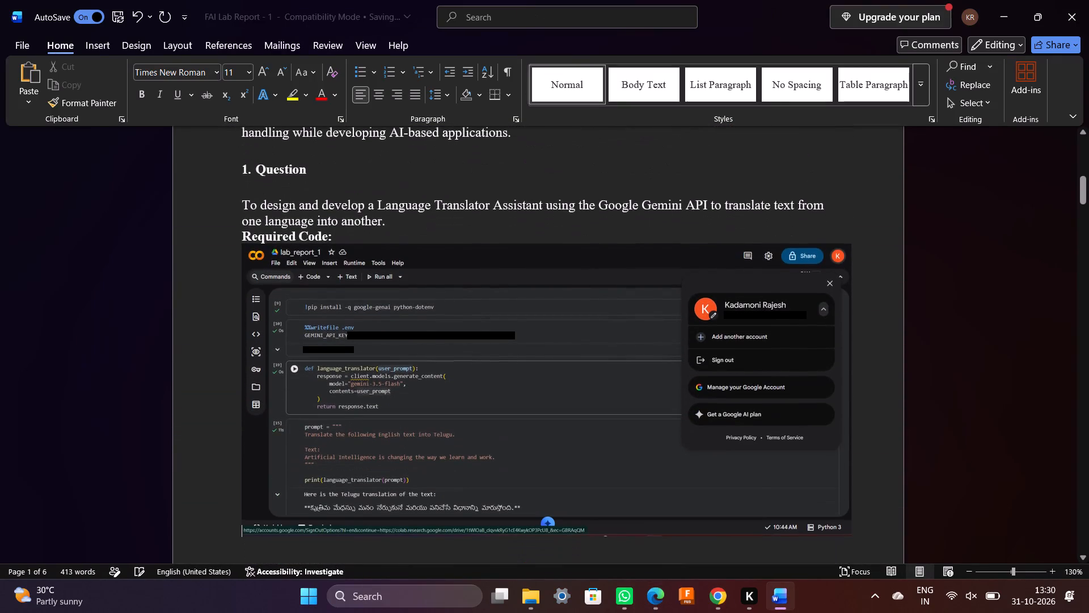
pyautogui.hotkey('ctrl', 'v')
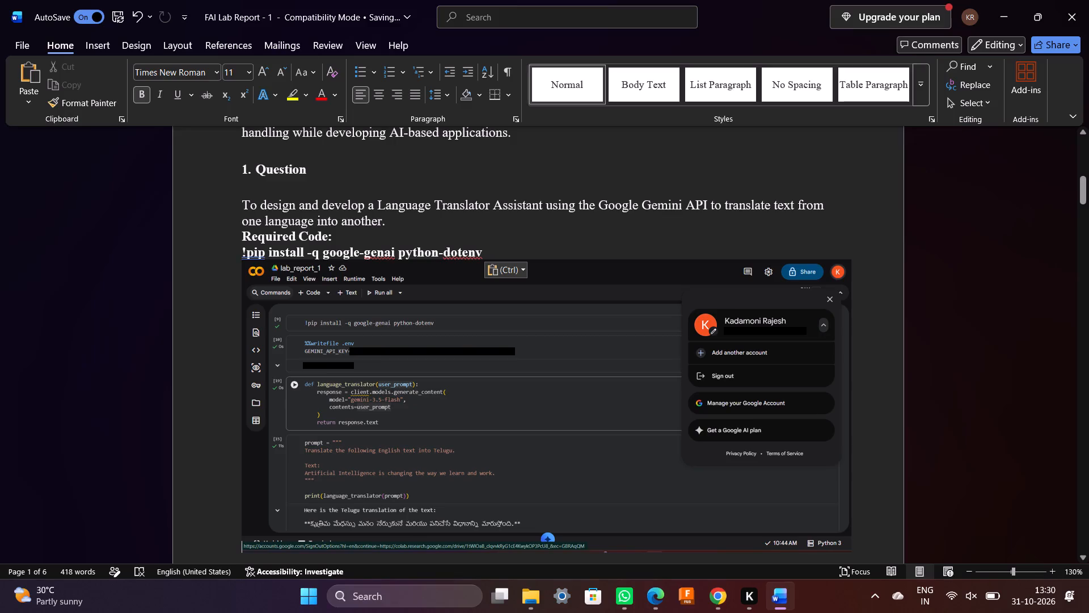
# Remove the bold formatting from the pasted pip install line.
pyautogui.click(494, 251)
pyautogui.moveTo(494, 251); pyautogui.dragTo(480, 253)
pyautogui.moveTo(480, 253); pyautogui.dragTo(248, 249)
pyautogui.click(263, 226)
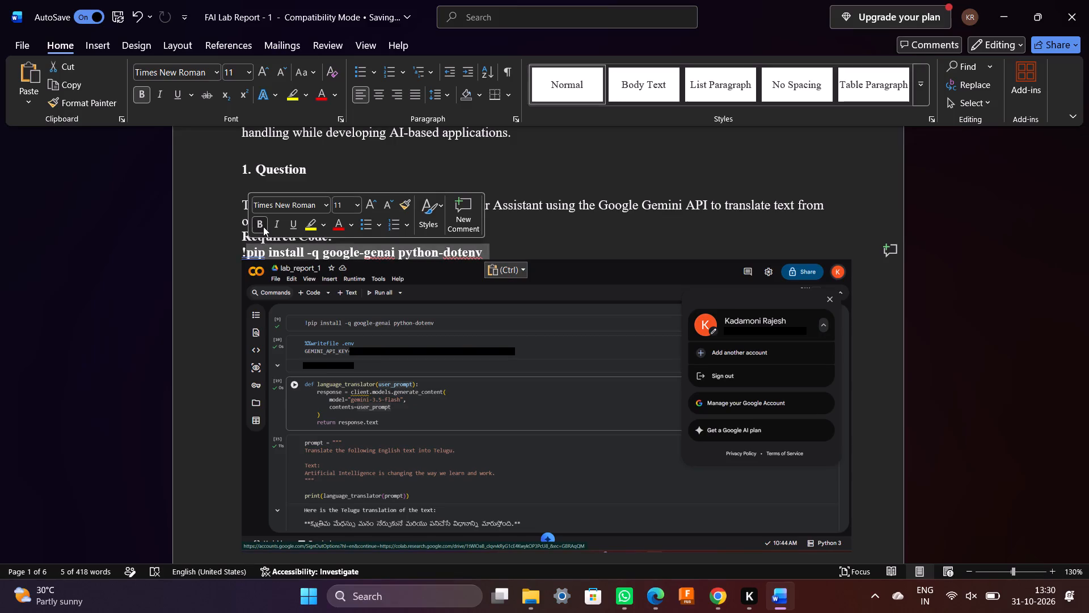
# Copy the notebook's "%%writefile .env" cell into the Word report, leaving a blank line after the pip install line.
pyautogui.click(496, 249)
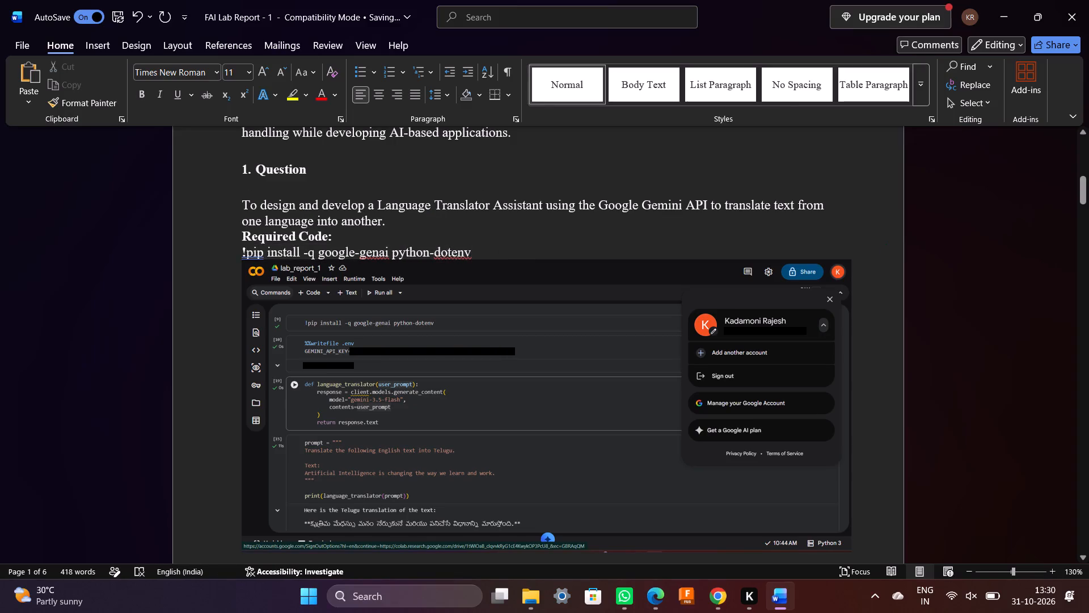
pyautogui.press('Return')
pyautogui.press('Return')
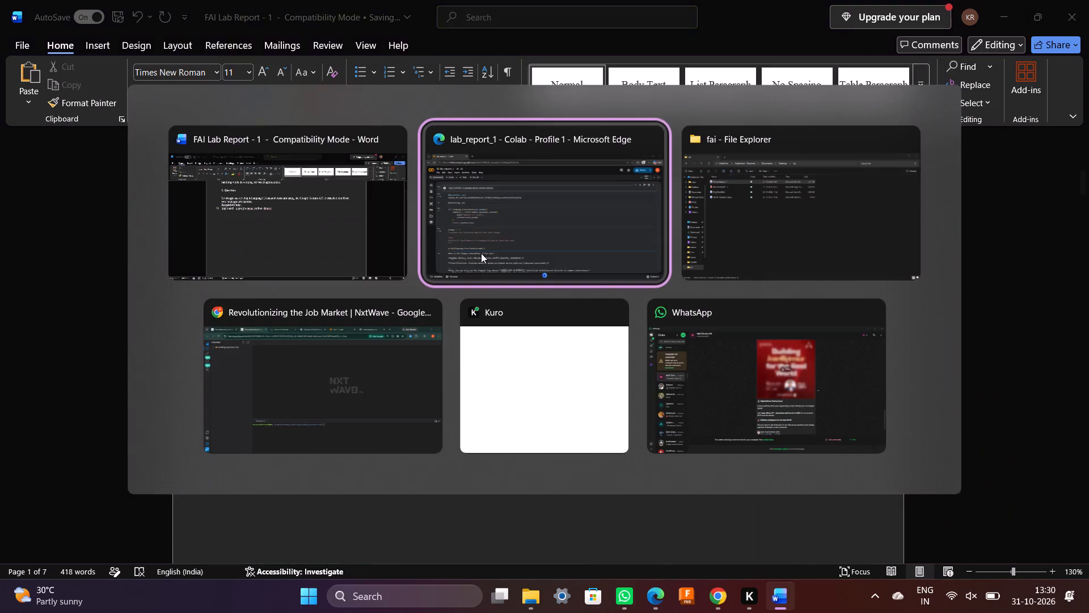
pyautogui.moveTo(446, 205); pyautogui.dragTo(315, 201)
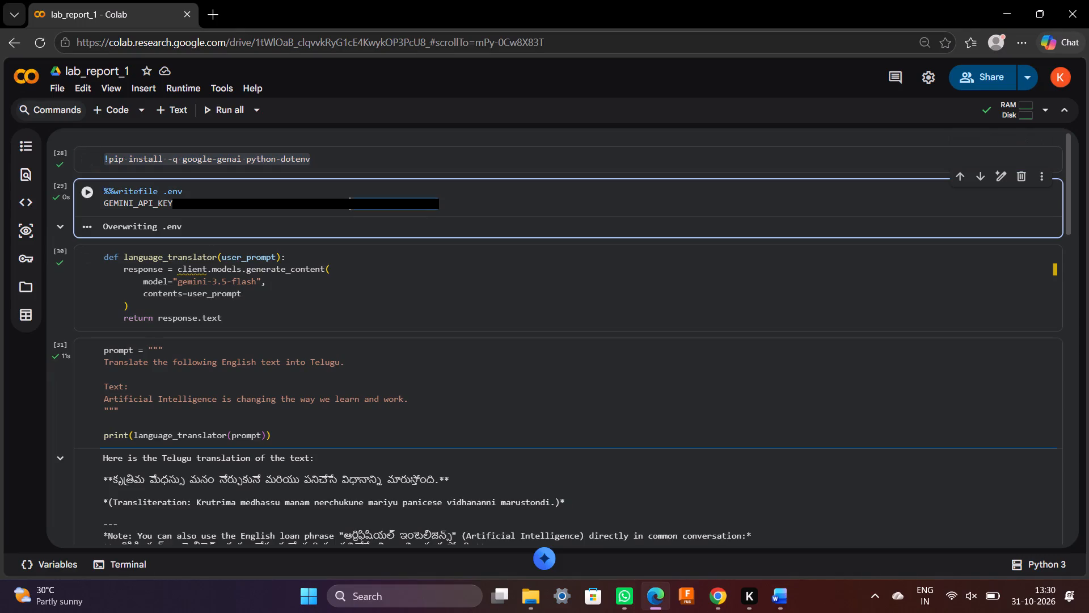
pyautogui.moveTo(315, 201); pyautogui.dragTo(109, 174)
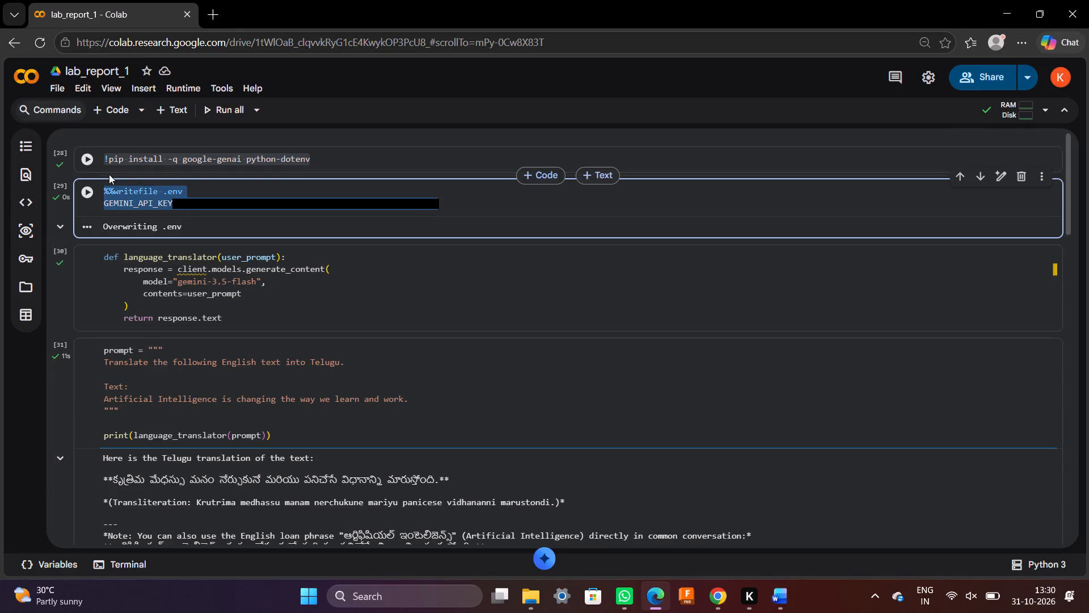
pyautogui.hotkey('ctrl', 'c')
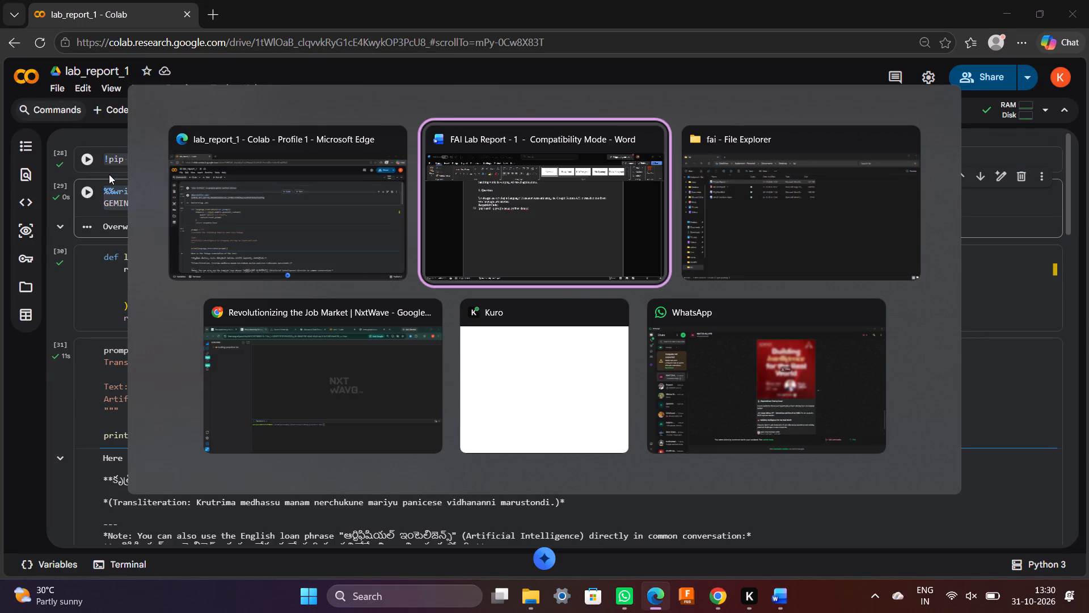
pyautogui.hotkey('ctrl', 'v')
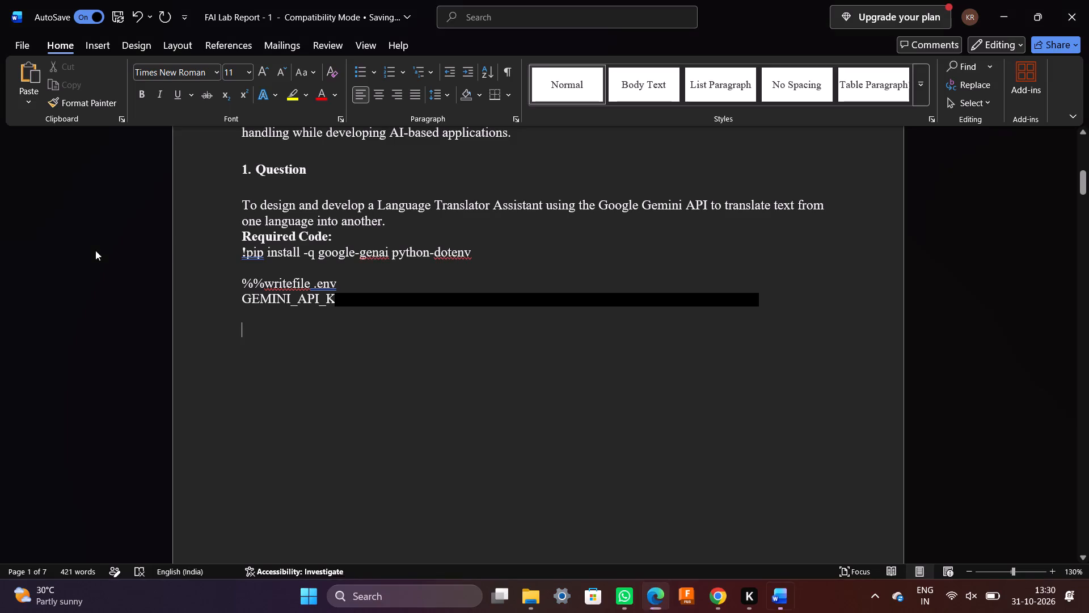
pyautogui.hotkey('ctrl', 'v')
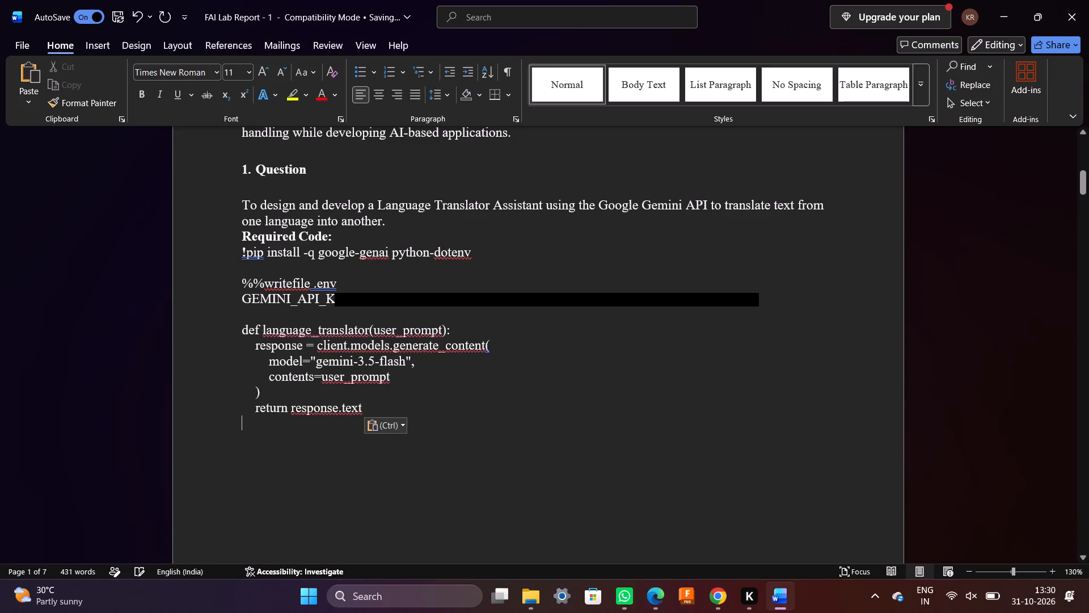
# Copy the notebook's Telugu translation prompt and print code into the Word report, below the language_translator function after a blank line.
pyautogui.press('Return')
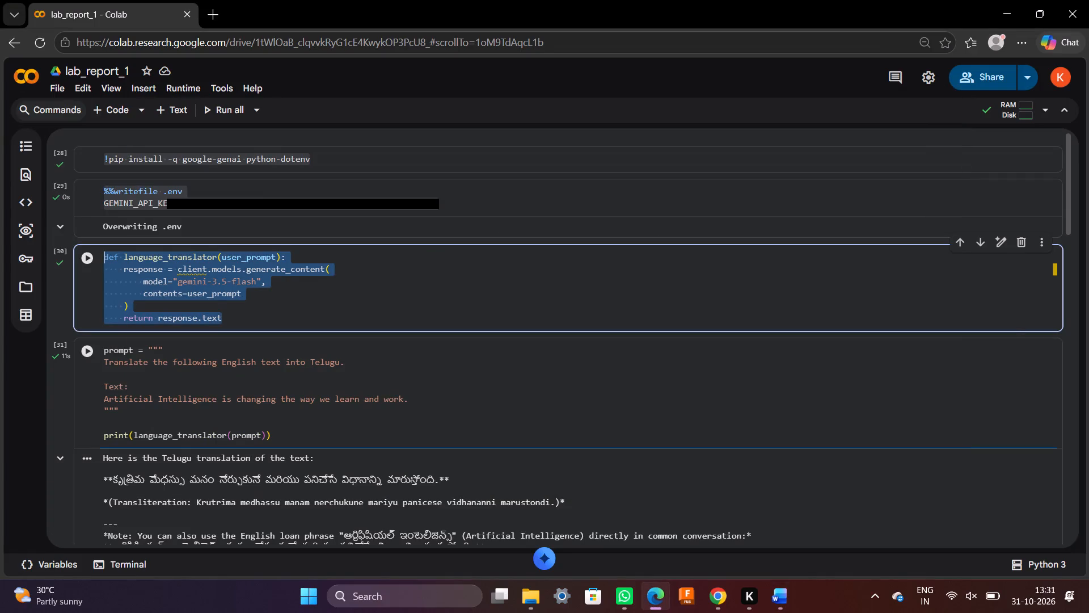
pyautogui.moveTo(277, 435); pyautogui.dragTo(102, 340)
pyautogui.hotkey('ctrl', 'c')
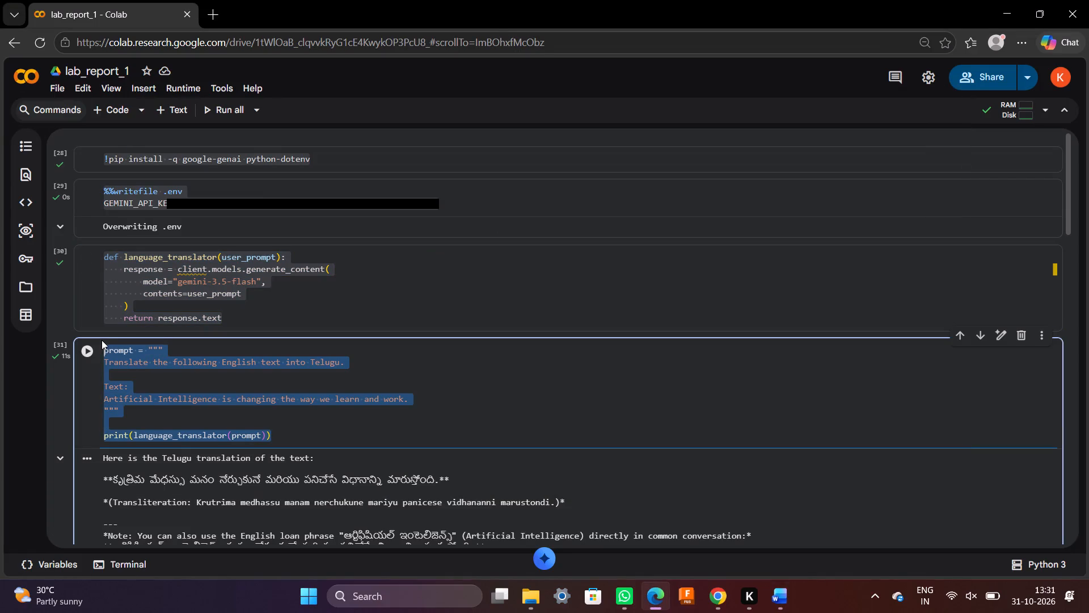
pyautogui.hotkey('ctrl', 'v')
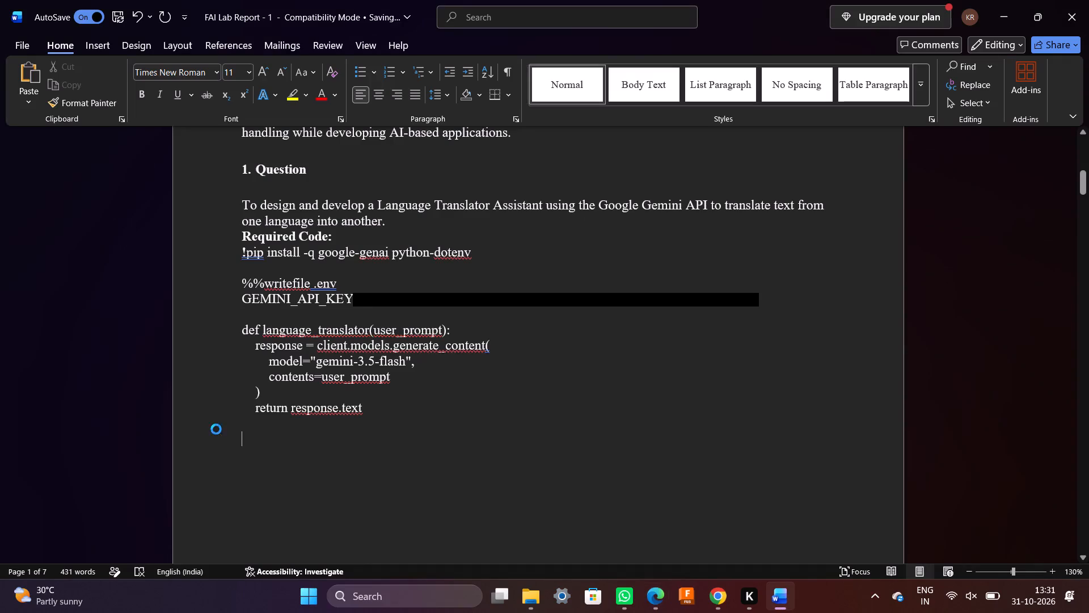
# Copy the notebook's entire Gradio interface cell, from "import gradio as gr" to interface.launch(share=True), into the Word report below the print line.
pyautogui.press('Return')
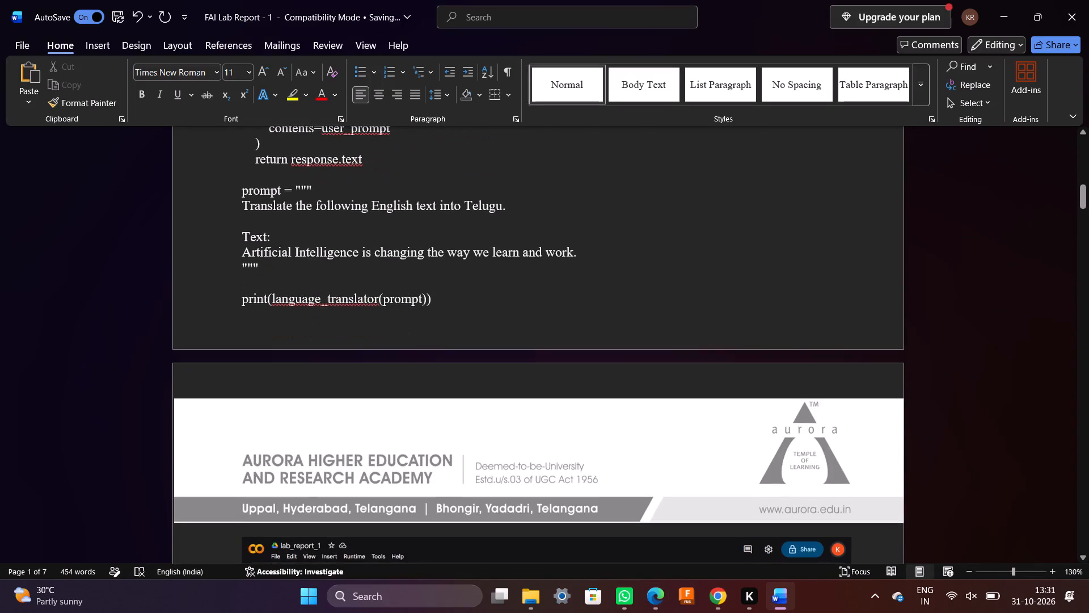
pyautogui.scroll(-1, 216, 429)
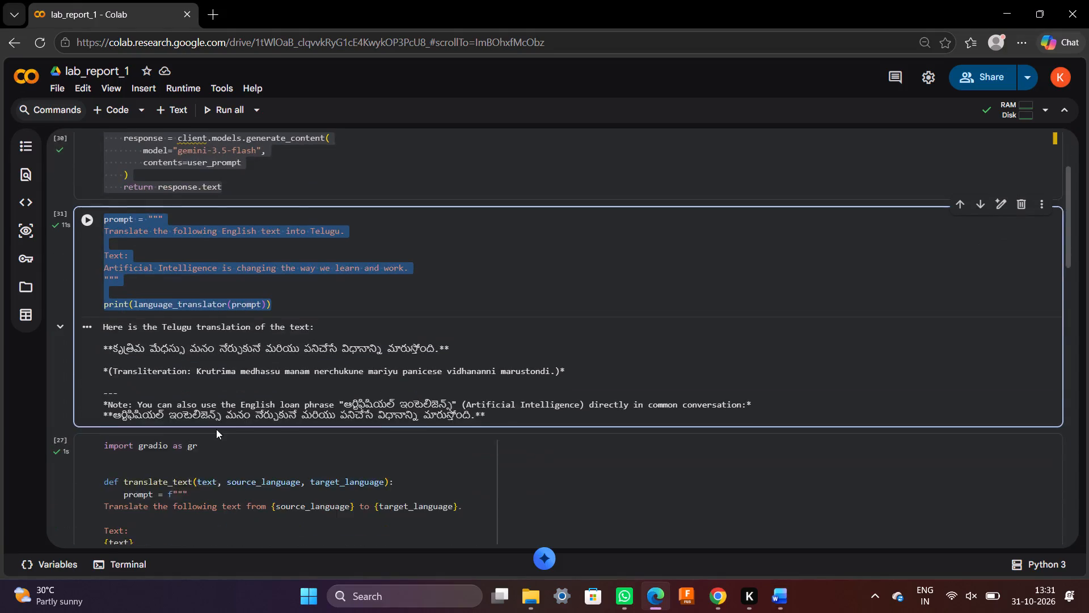
pyautogui.scroll(-4, 216, 429)
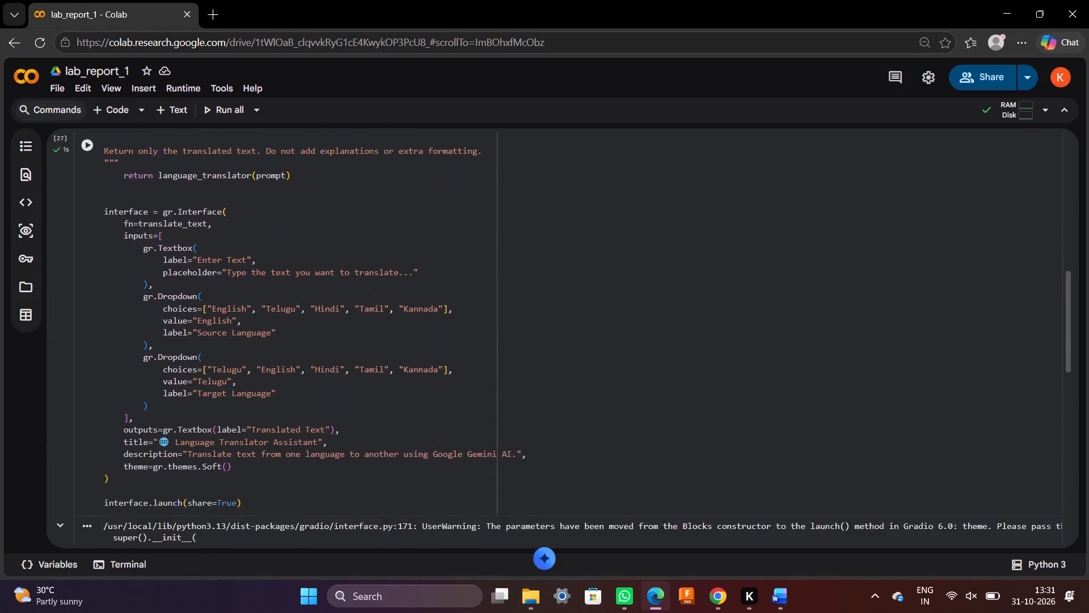
pyautogui.scroll(-2, 216, 429)
pyautogui.moveTo(246, 476); pyautogui.dragTo(120, 203)
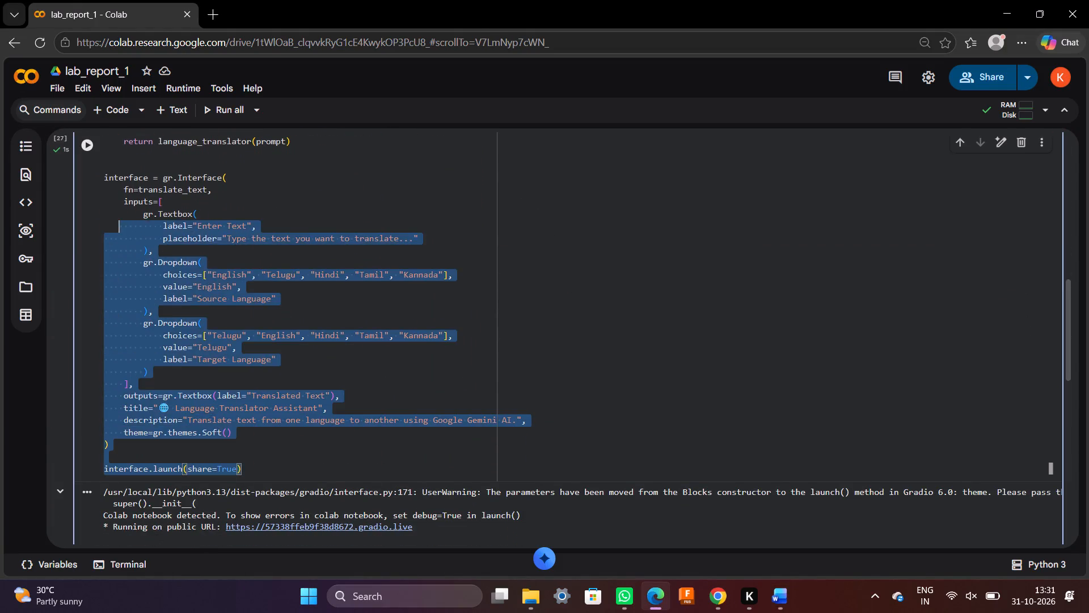
pyautogui.moveTo(120, 203); pyautogui.dragTo(105, 150)
pyautogui.hotkey('ctrl', 'c')
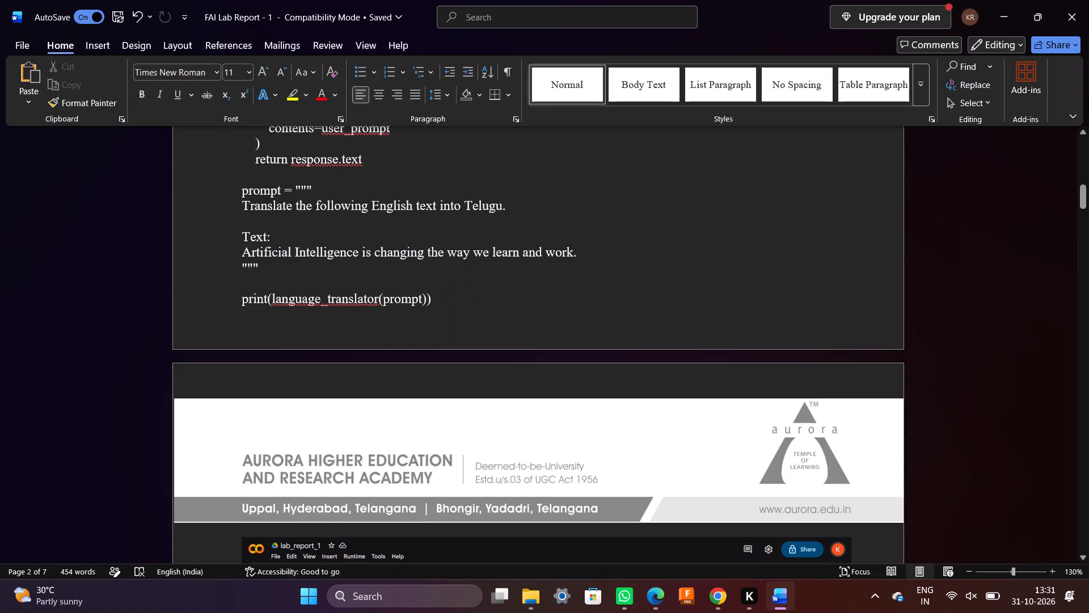
pyautogui.hotkey('ctrl', 'v')
# Insert a blank line between the "Required Code:" heading and the pip install line in the report.
pyautogui.scroll(-3, 376, 472)
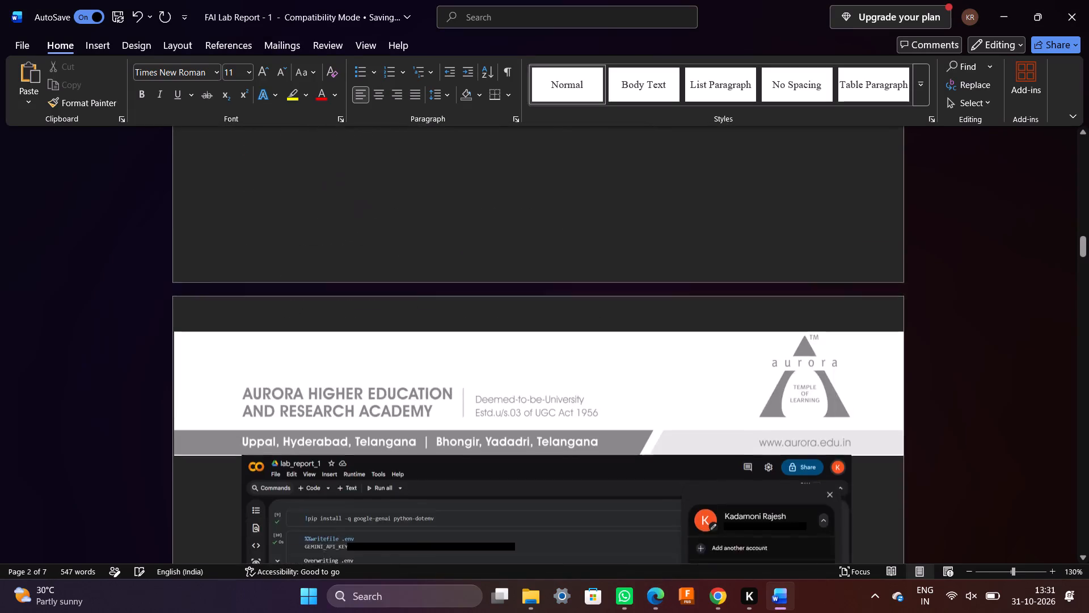
pyautogui.scroll(4, 376, 472)
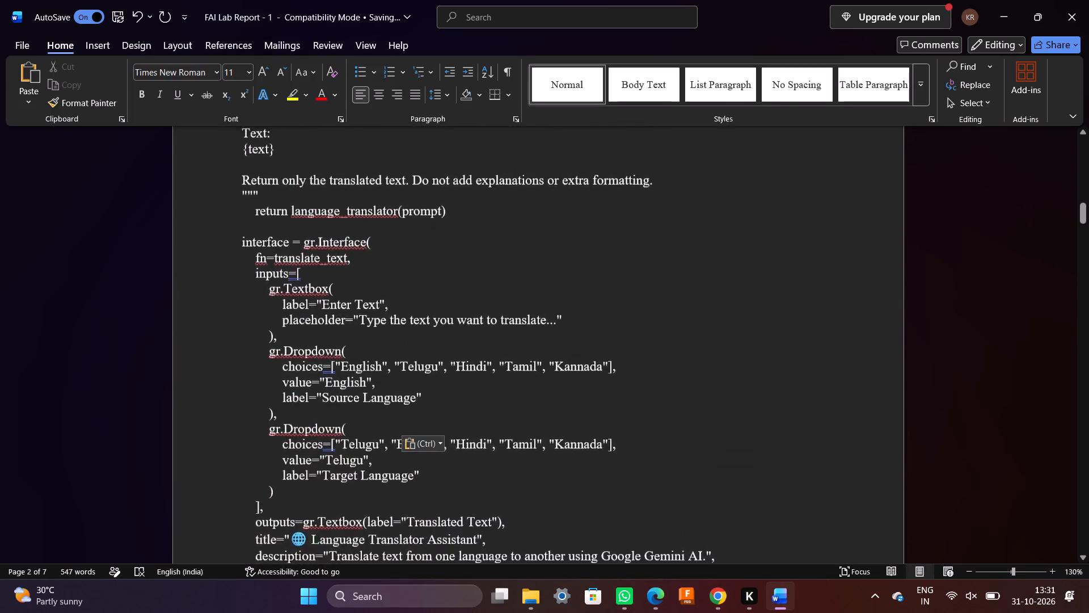
pyautogui.scroll(2, 376, 472)
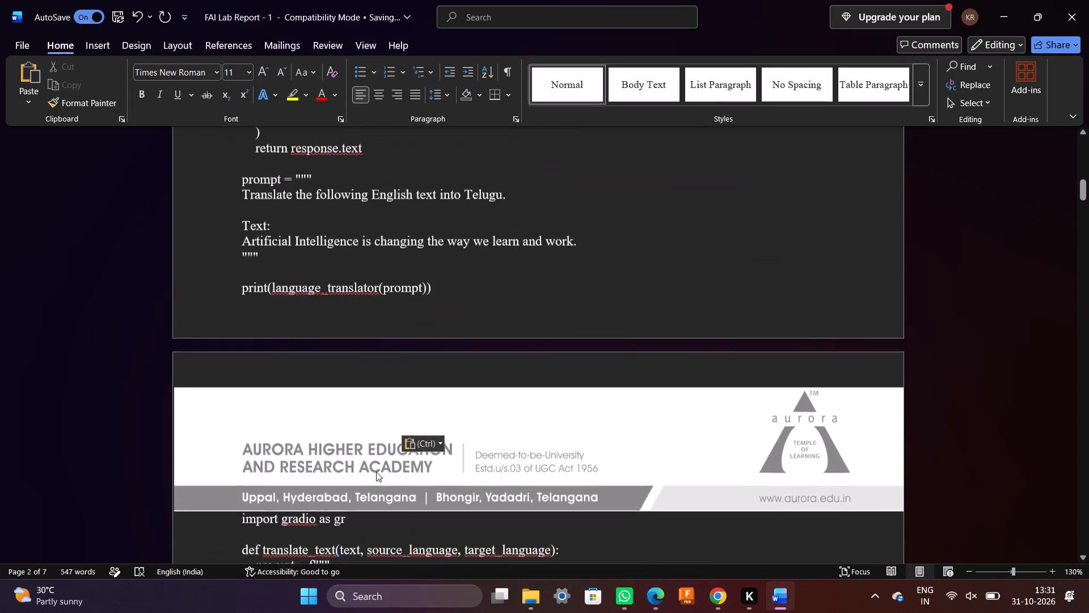
pyautogui.scroll(3, 376, 472)
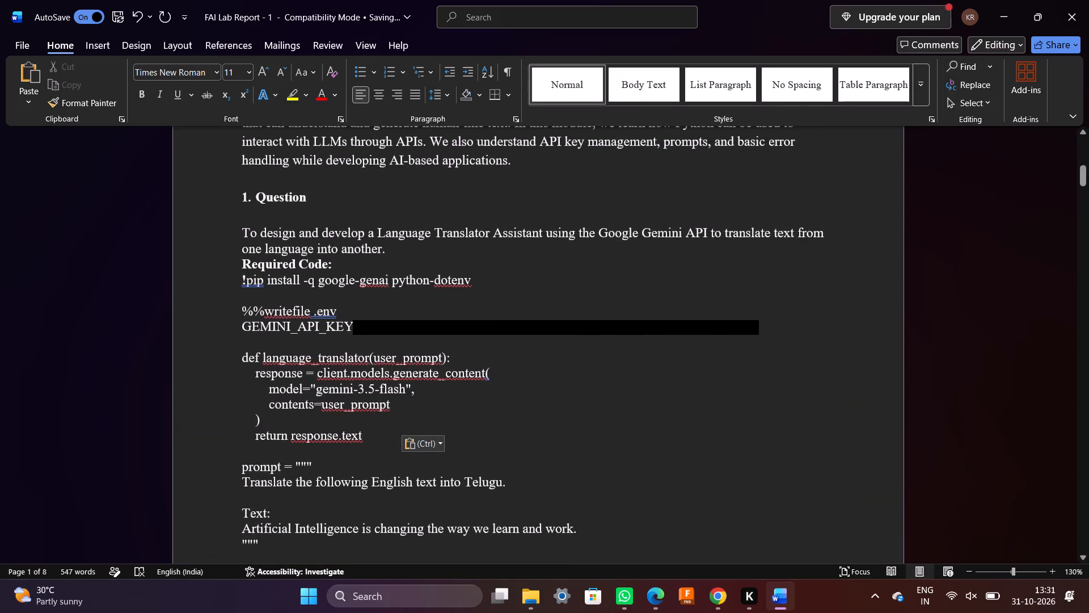
pyautogui.click(337, 267)
pyautogui.press('Return')
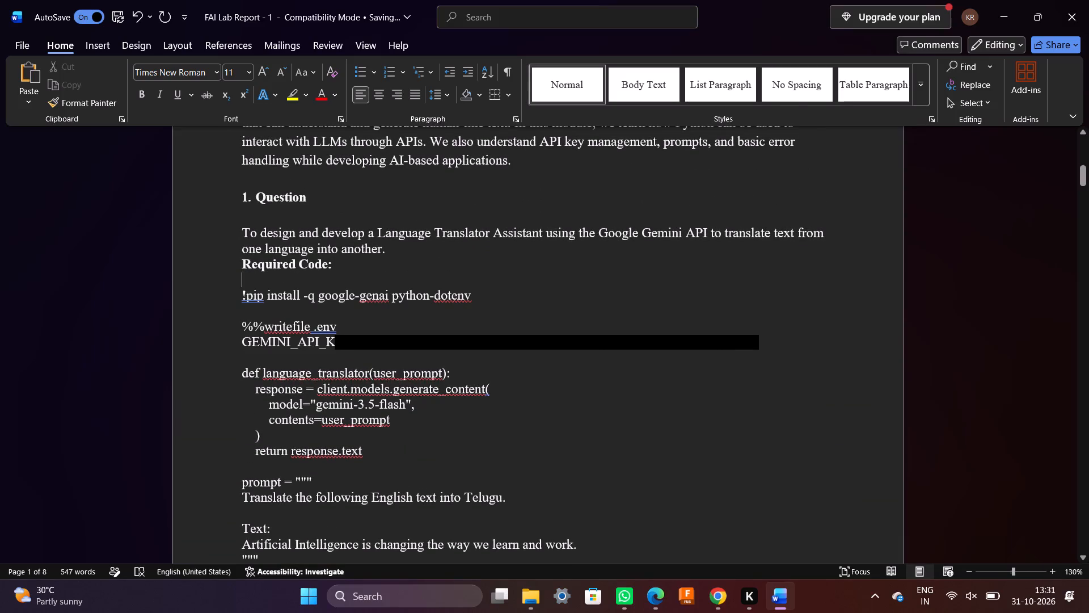
# Number the first two code blocks under Required Code: 1) before the pip install line and 2) before the %%writefile .env line.
pyautogui.click(242, 301)
pyautogui.press('1')
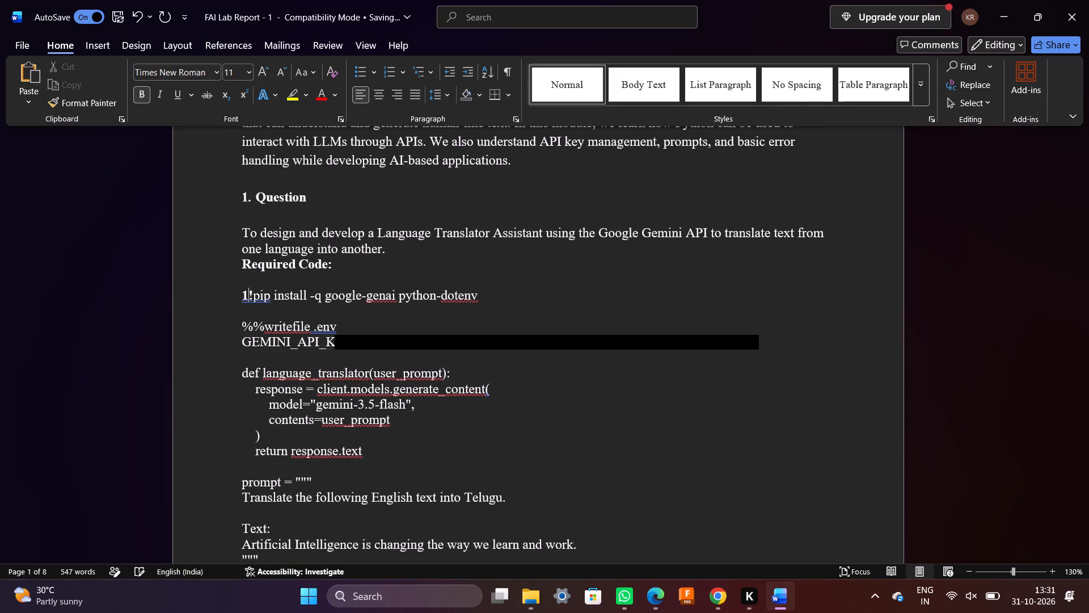
pyautogui.write(')')
pyautogui.press('space')
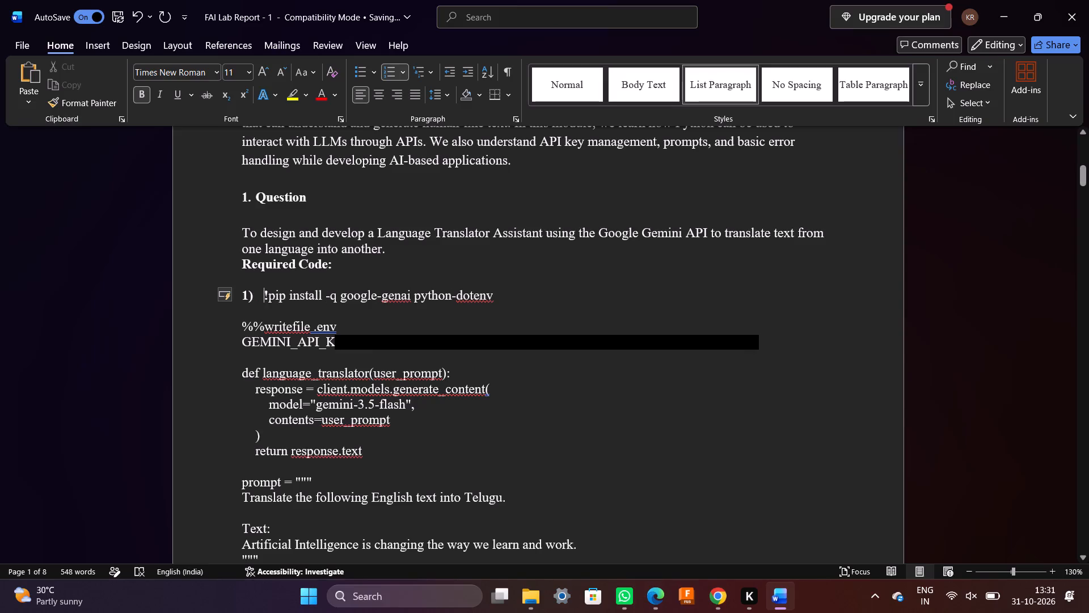
pyautogui.click(242, 327)
pyautogui.press('2')
pyautogui.hotkey('shift', 'Return')
pyautogui.write(')')
pyautogui.press('space')
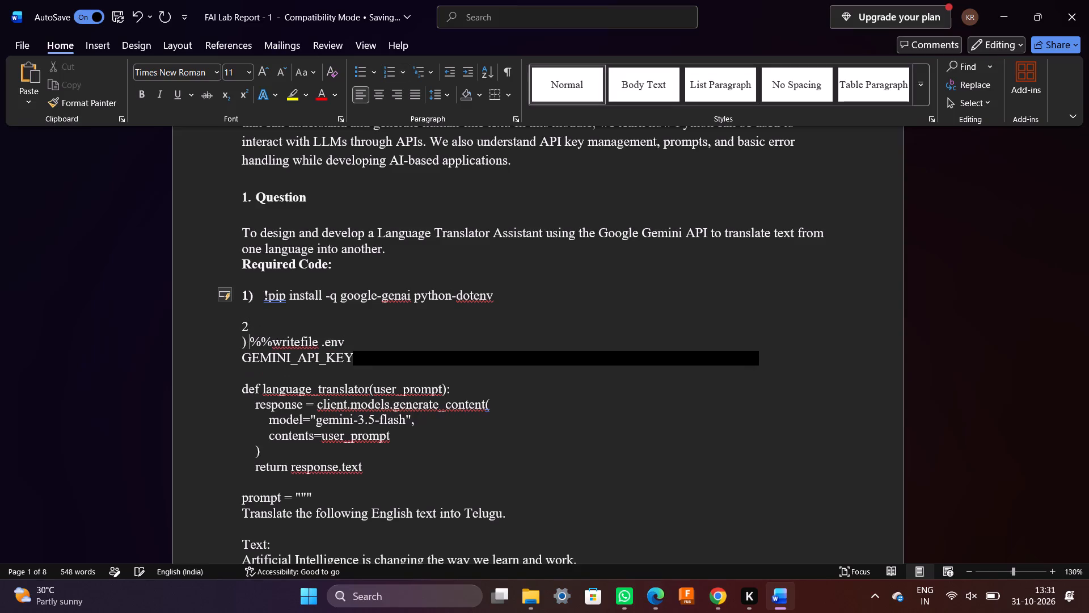
pyautogui.hotkey('ctrl', 'z')
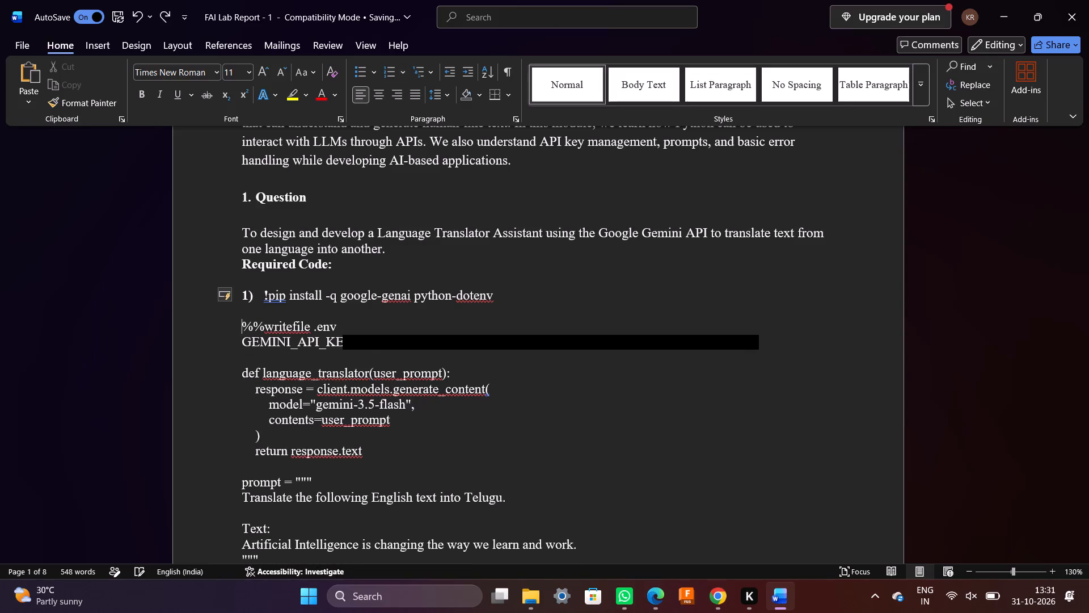
pyautogui.write('2)')
pyautogui.press('space')
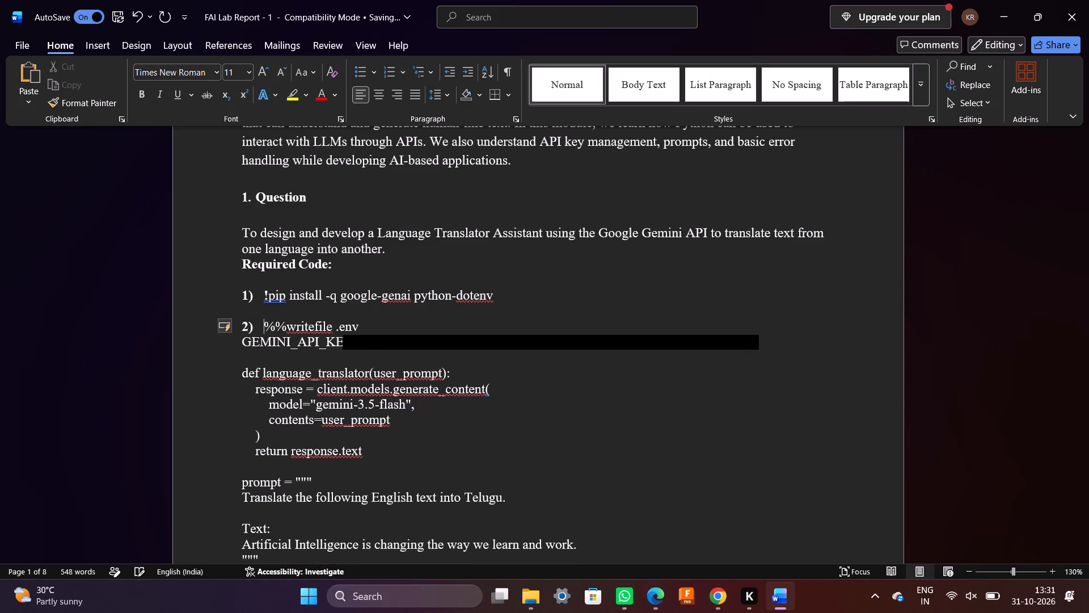
# Number the Telugu translation "prompt =" line as 3) and the "import gradio as gr" line as 4).
pyautogui.scroll(-1, 242, 327)
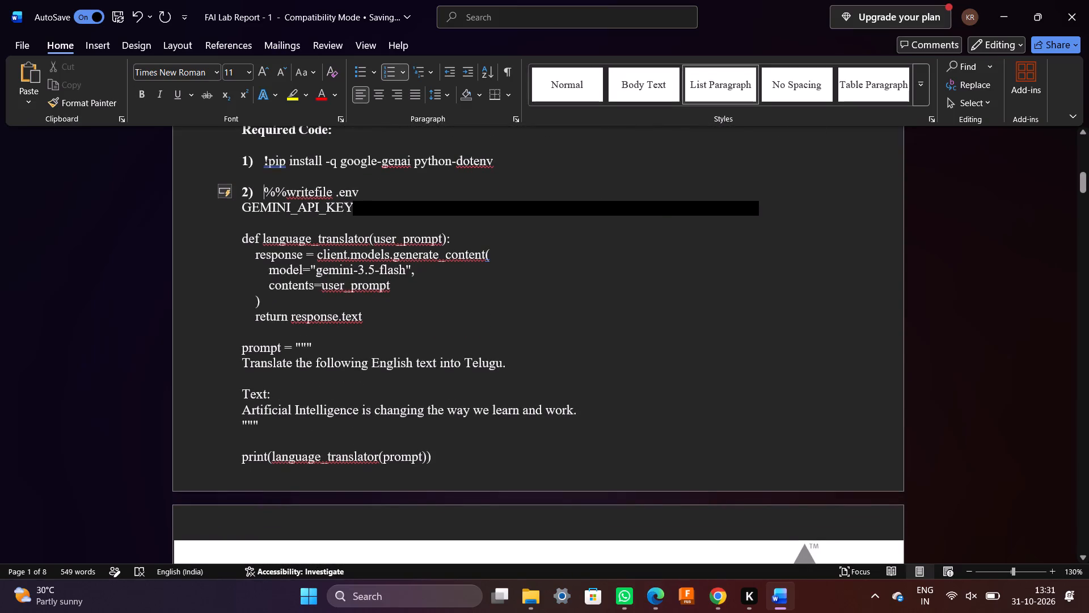
pyautogui.click(243, 348)
pyautogui.press('3')
pyautogui.write(')')
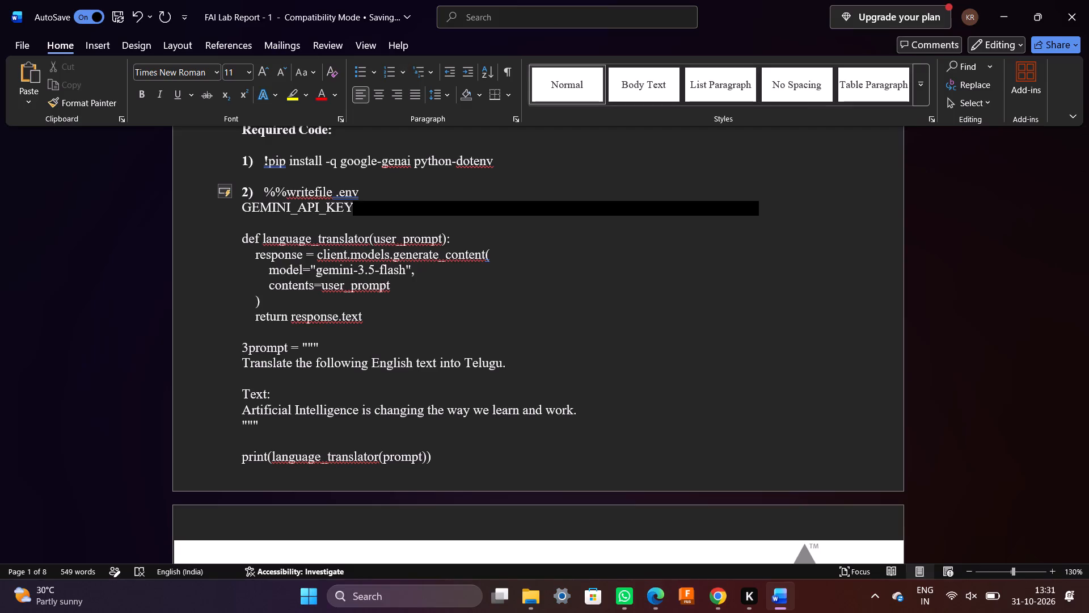
pyautogui.press('space')
pyautogui.scroll(-1, 243, 348)
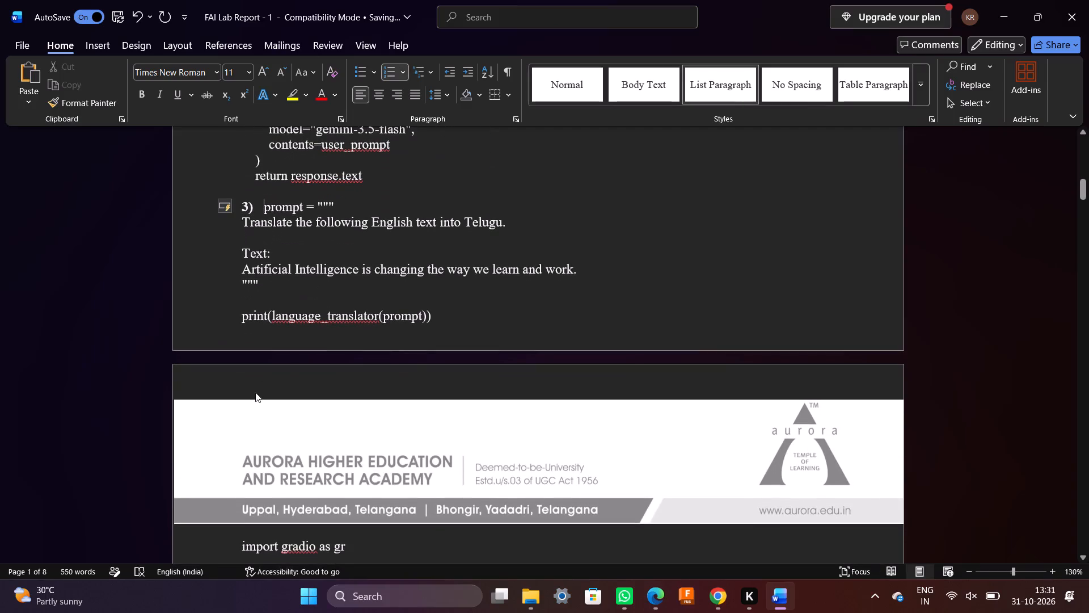
pyautogui.scroll(-1, 235, 387)
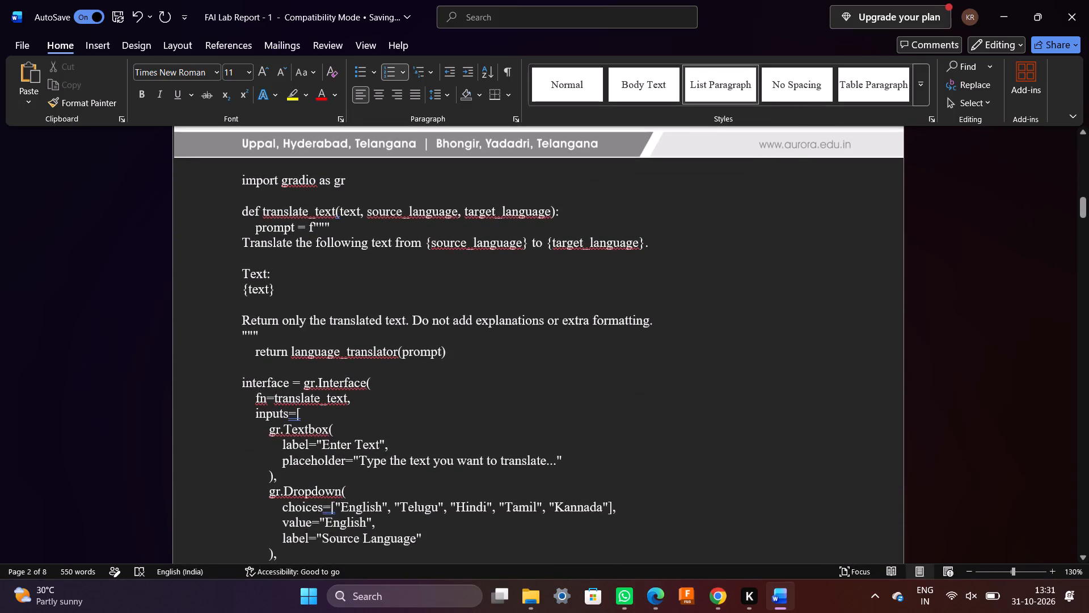
pyautogui.click(240, 176)
pyautogui.press('4')
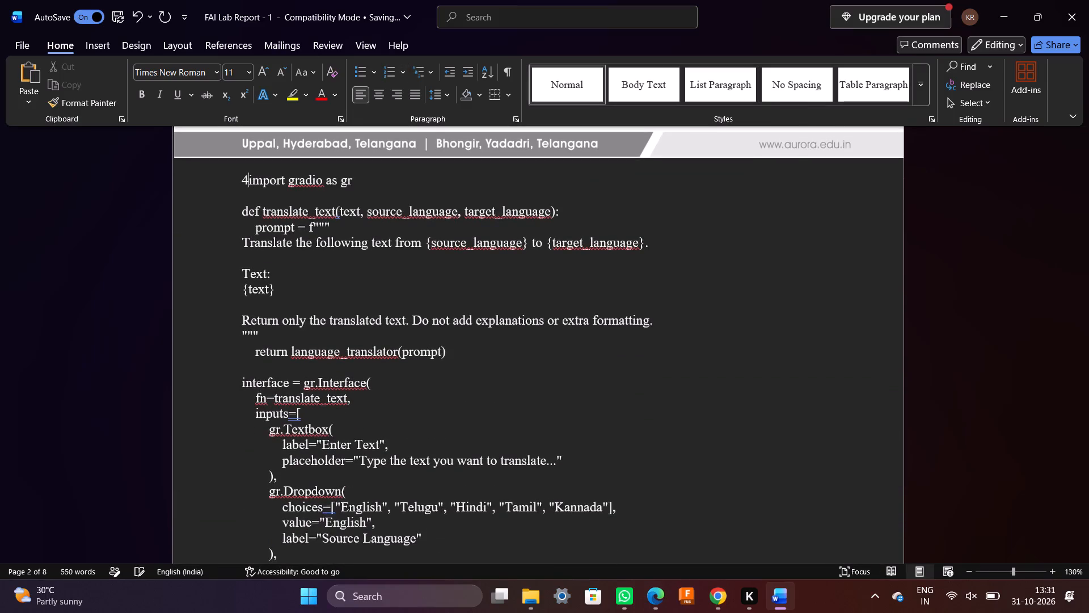
pyautogui.write(')')
pyautogui.press('space')
# Look over the lab_report_1 notebook in Edge from its Gradio output up to the first cell, and close the browser window.
pyautogui.scroll(-2, 240, 176)
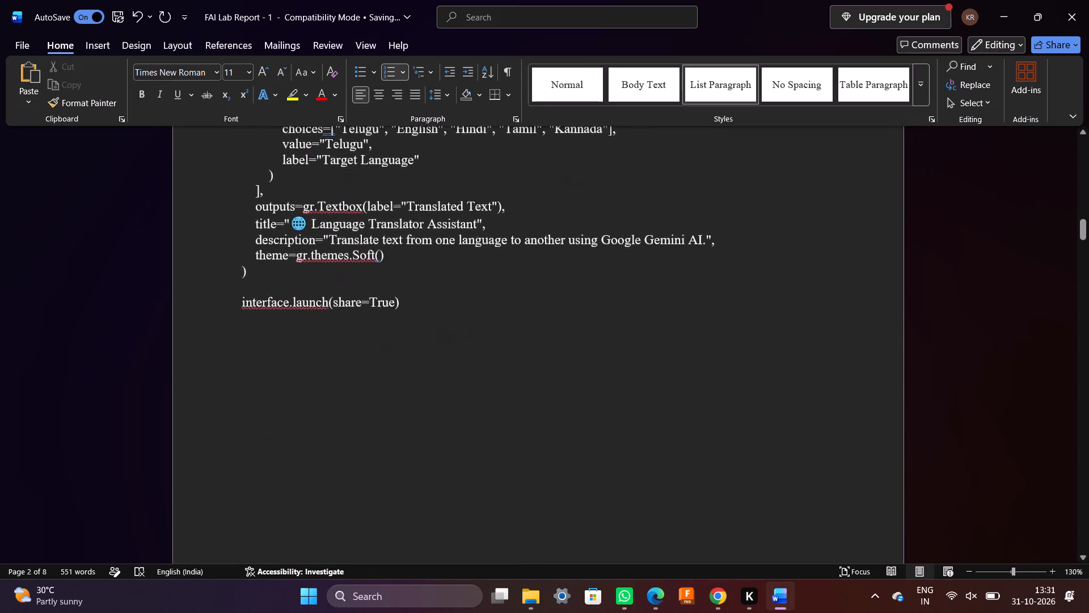
pyautogui.scroll(-1, 240, 176)
pyautogui.scroll(2, 240, 176)
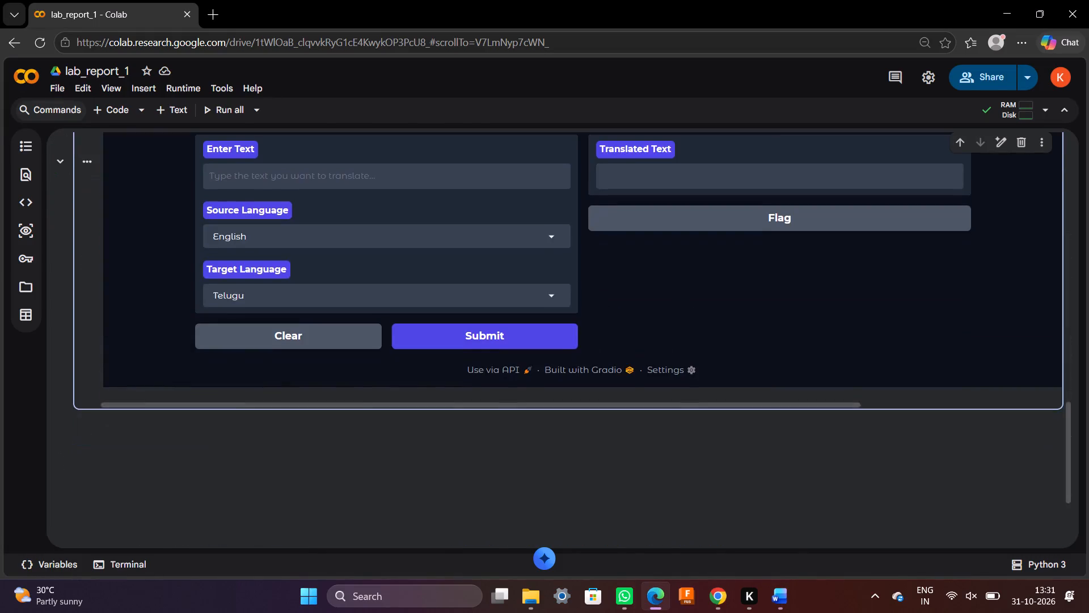
pyautogui.scroll(3, 240, 176)
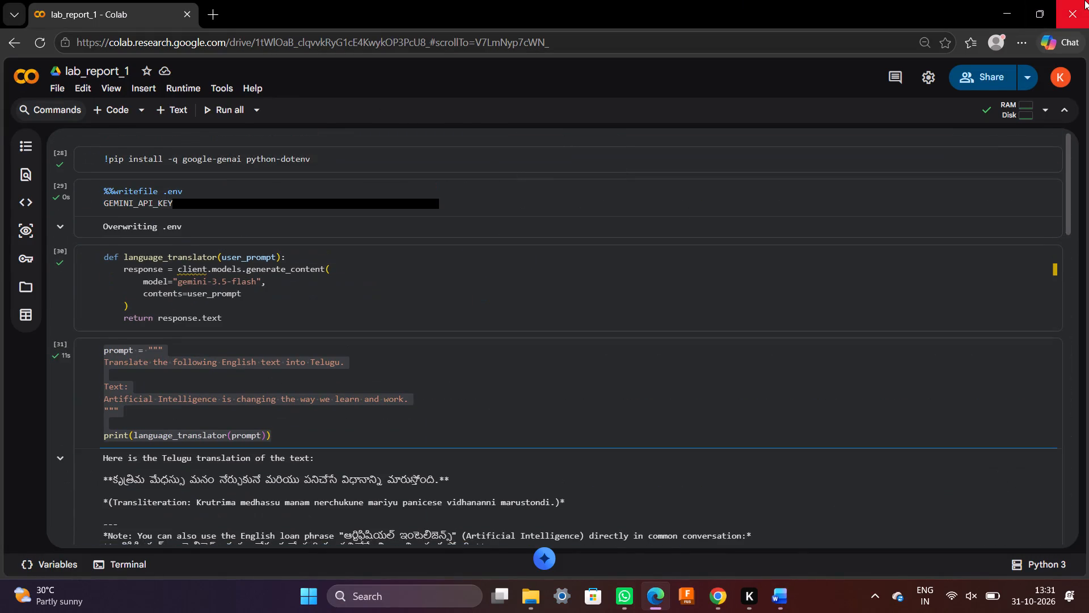
pyautogui.click(1084, 0)
# Remove the extra blank space between the first two notebook screenshots below the Question 1 code in the Word report.
pyautogui.scroll(-3, 415, 439)
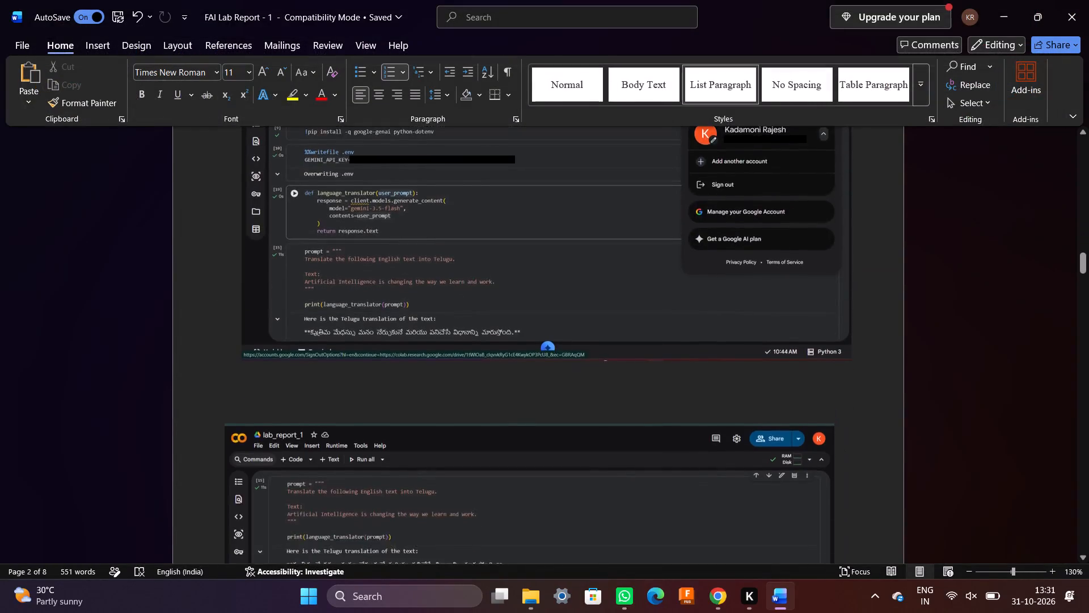
pyautogui.scroll(-2, 415, 439)
pyautogui.scroll(1, 415, 439)
pyautogui.click(325, 475)
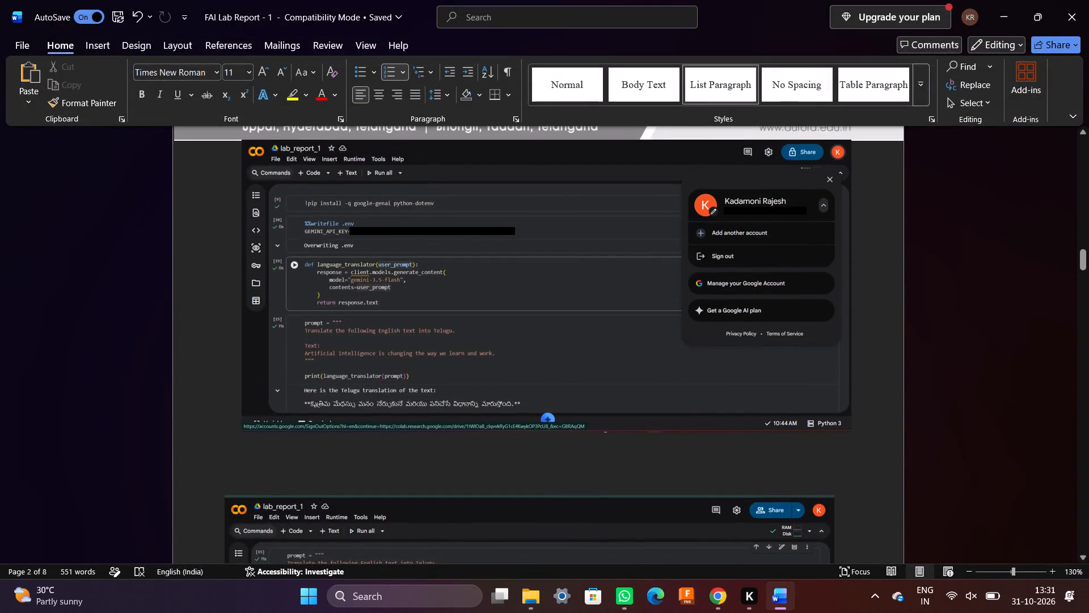
pyautogui.press('BackSpace')
pyautogui.press('BackSpace')
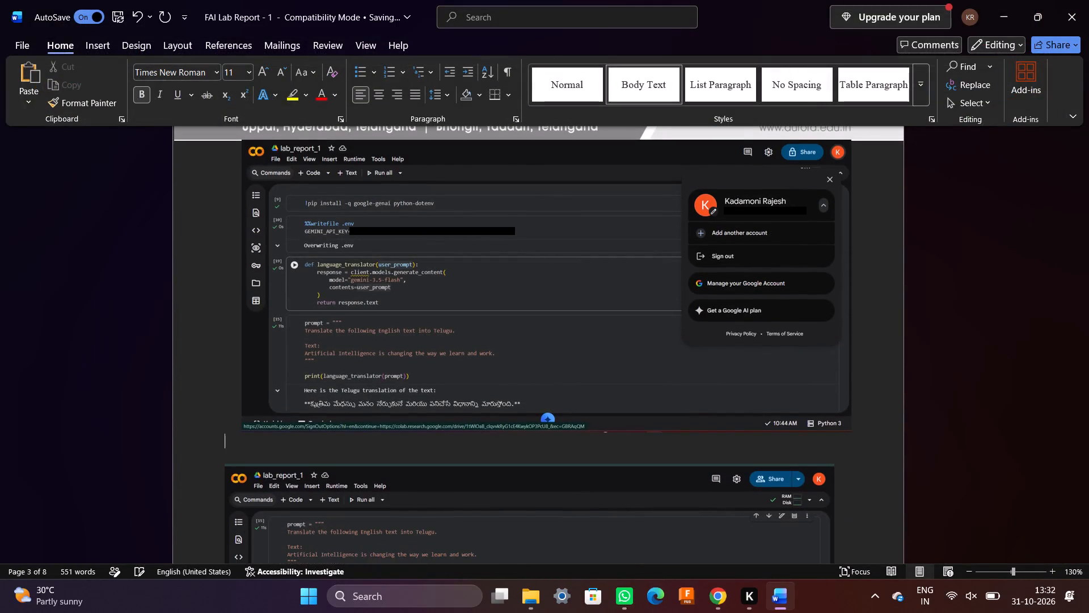
# Open the Colab notebook from the Drive Link at the end of Question 1 in the report.
pyautogui.scroll(4, 325, 475)
pyautogui.scroll(-2, 325, 475)
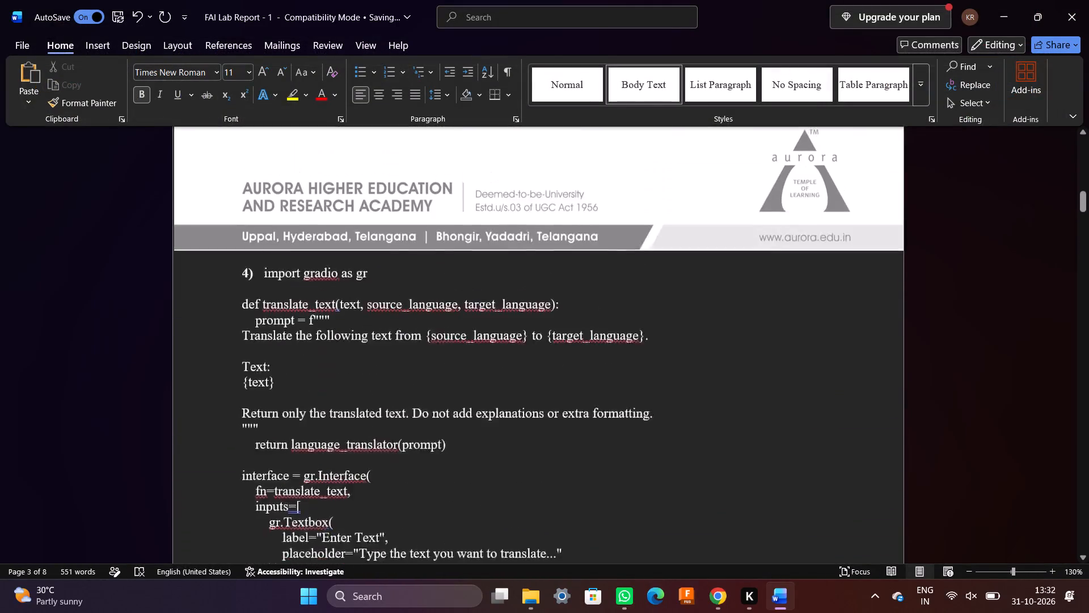
pyautogui.scroll(-2, 325, 475)
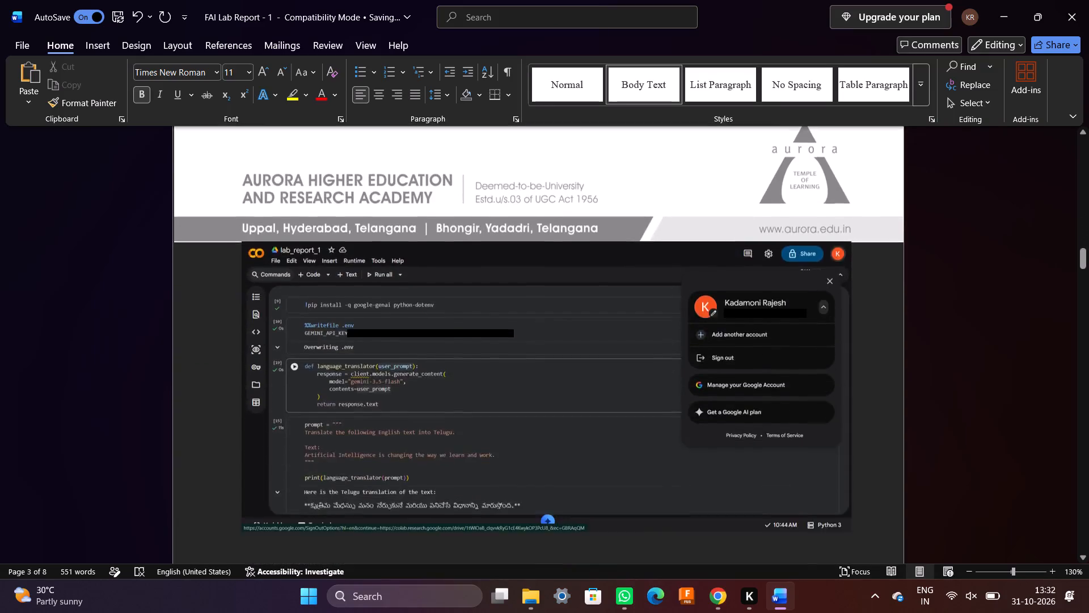
pyautogui.scroll(-5, 325, 475)
pyautogui.scroll(1, 325, 475)
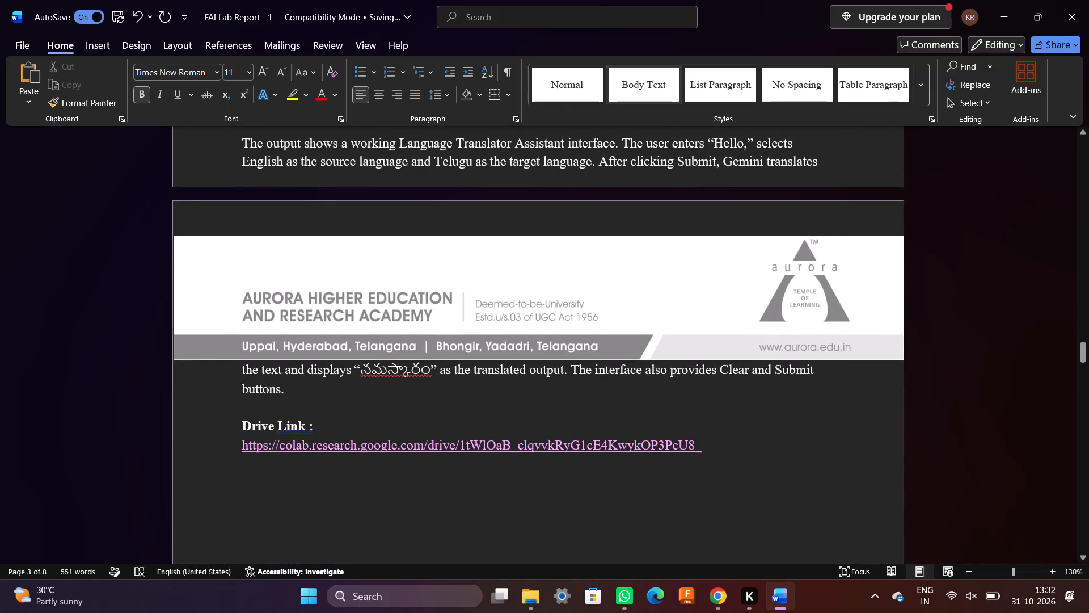
pyautogui.click(282, 445)
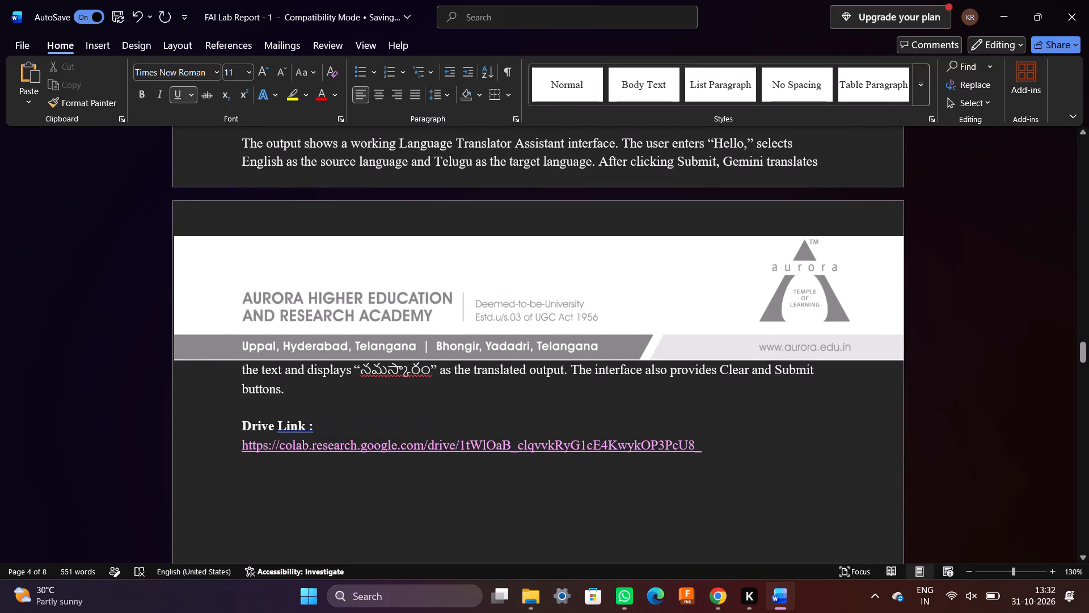
pyautogui.keyDown('ctrl'); pyautogui.click(282, 445); pyautogui.keyUp('ctrl')
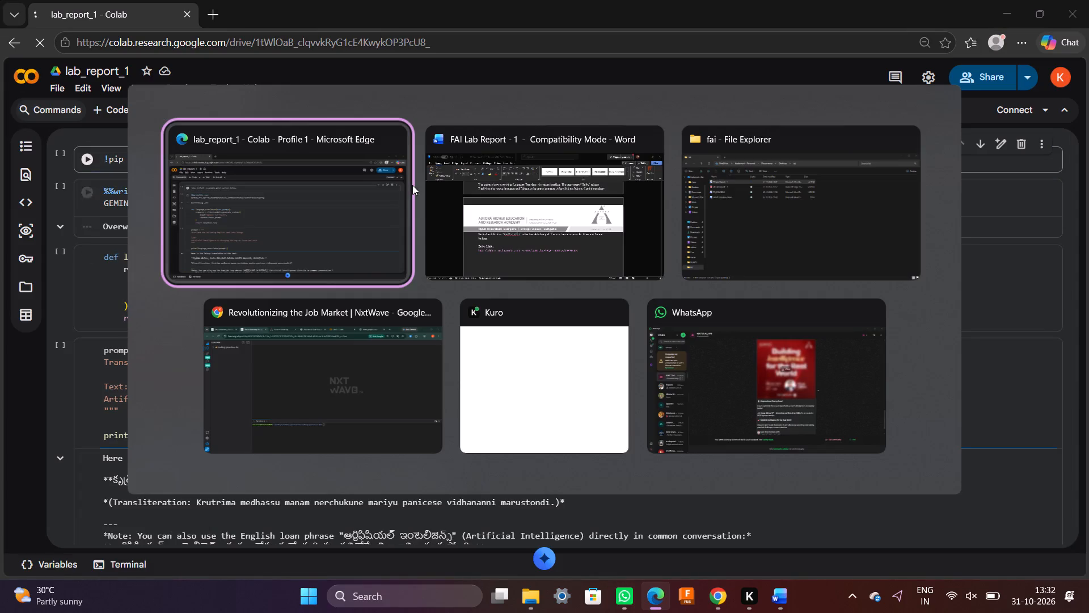
# Return to the Word report and review Question 1's code, screenshots, explanations and Drive Link, through to Question 2's Required Code.
pyautogui.scroll(4, 412, 185)
pyautogui.scroll(-1, 412, 185)
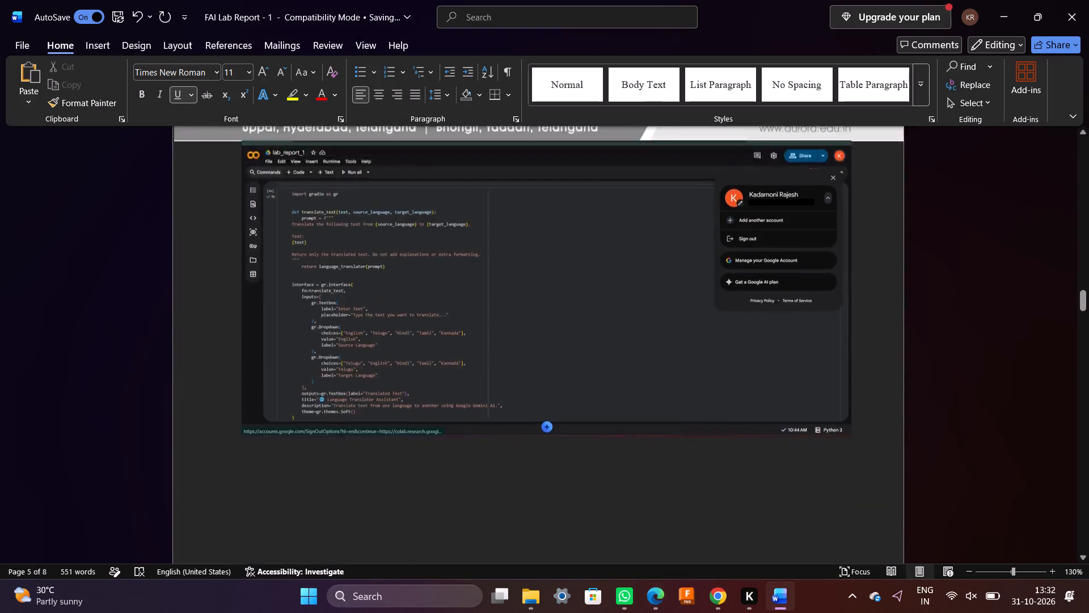
pyautogui.scroll(-1, 412, 185)
pyautogui.scroll(2, 412, 185)
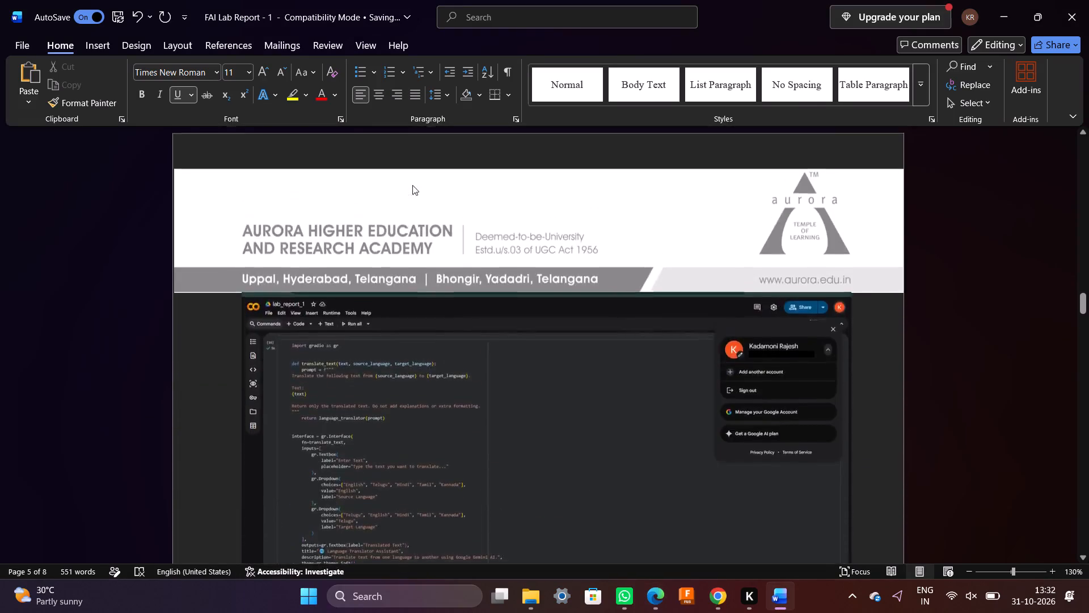
pyautogui.scroll(6, 412, 185)
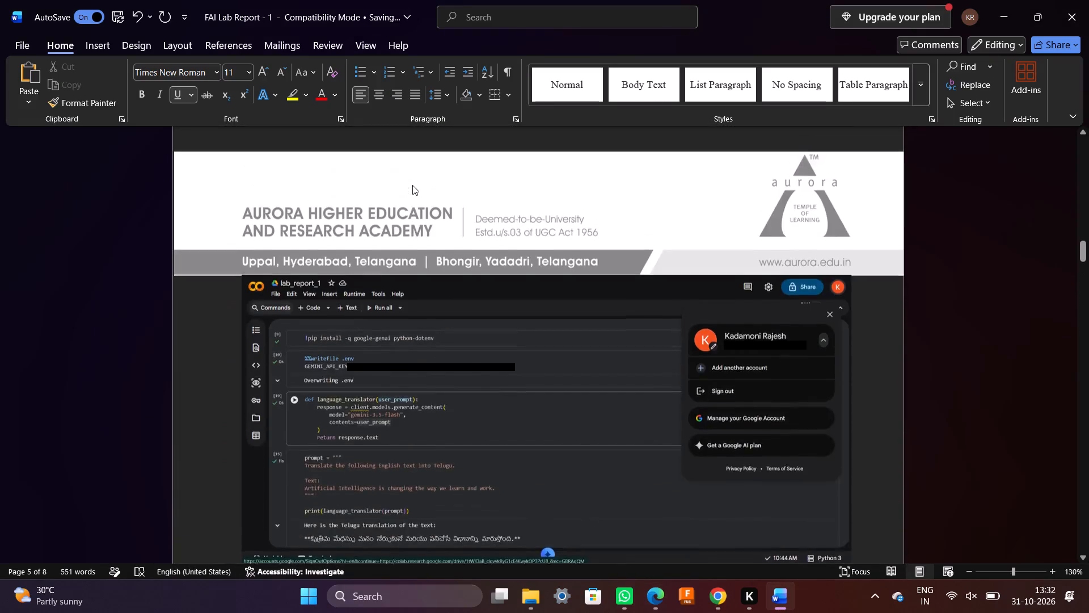
pyautogui.scroll(3, 412, 185)
pyautogui.scroll(-2, 412, 185)
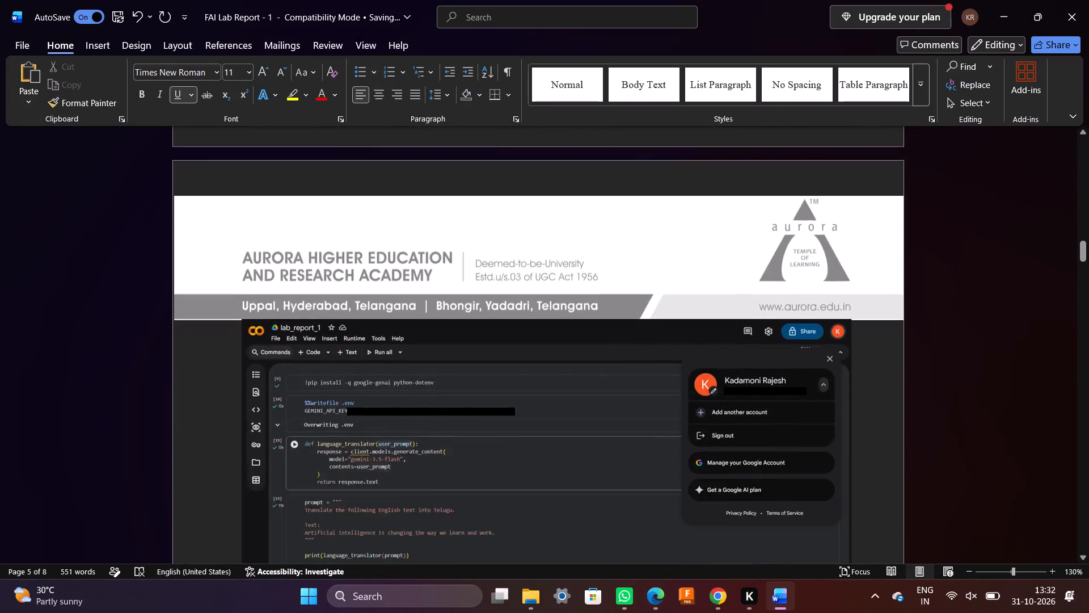
pyautogui.scroll(-5, 412, 185)
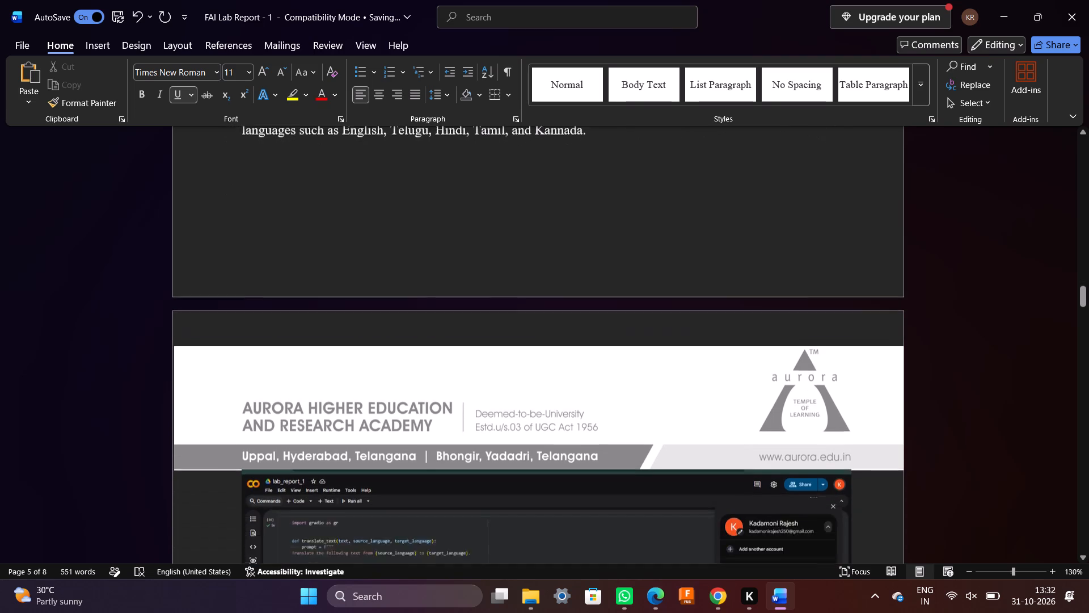
pyautogui.scroll(-4, 412, 185)
pyautogui.scroll(1, 412, 185)
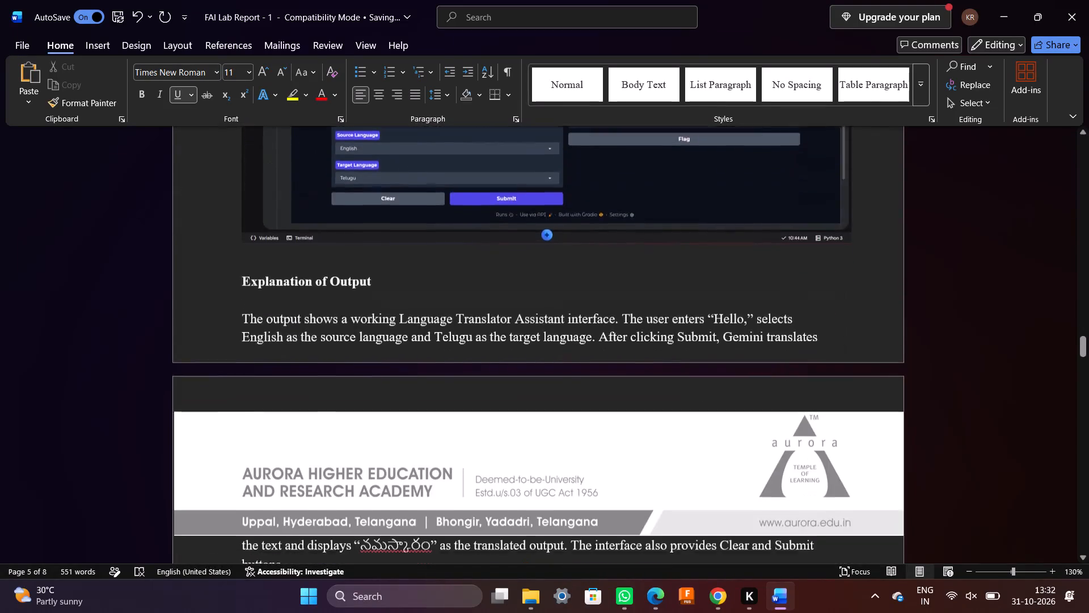
pyautogui.scroll(3, 412, 185)
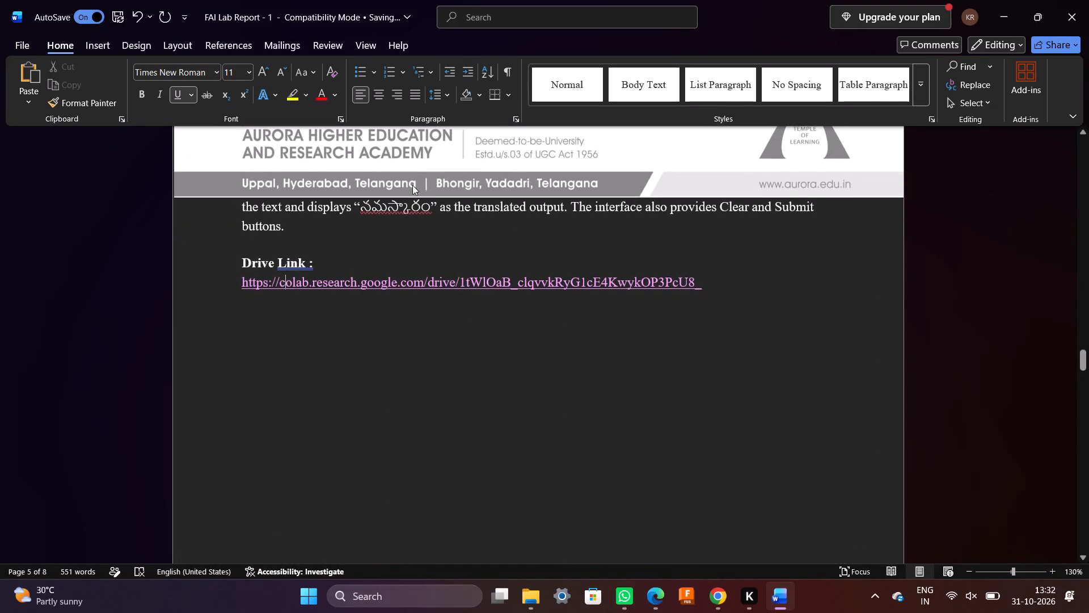
pyautogui.scroll(4, 412, 185)
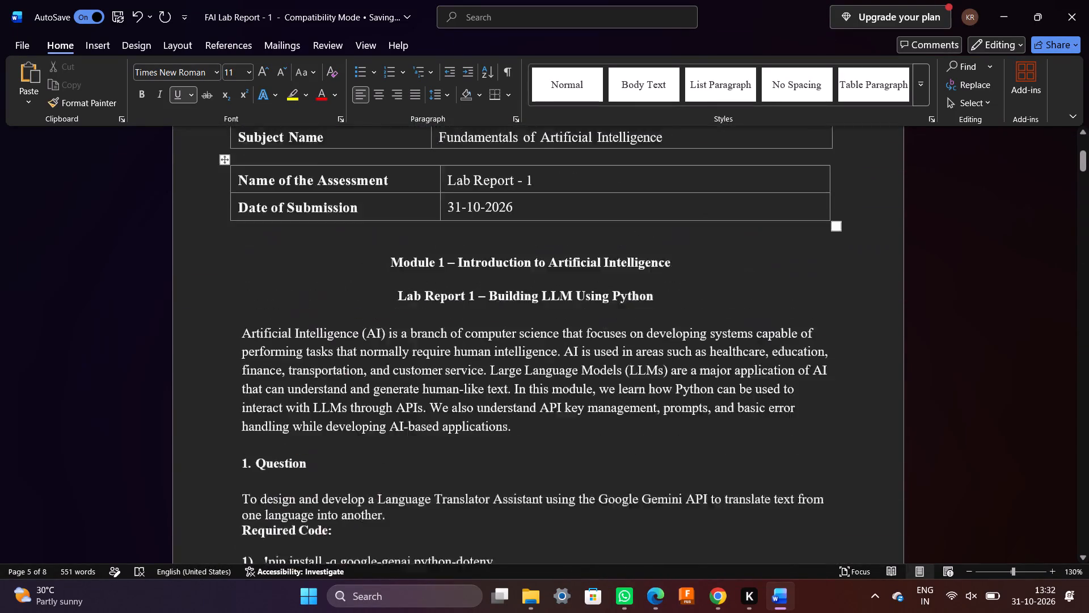
pyautogui.scroll(-4, 412, 185)
pyautogui.scroll(2, 412, 185)
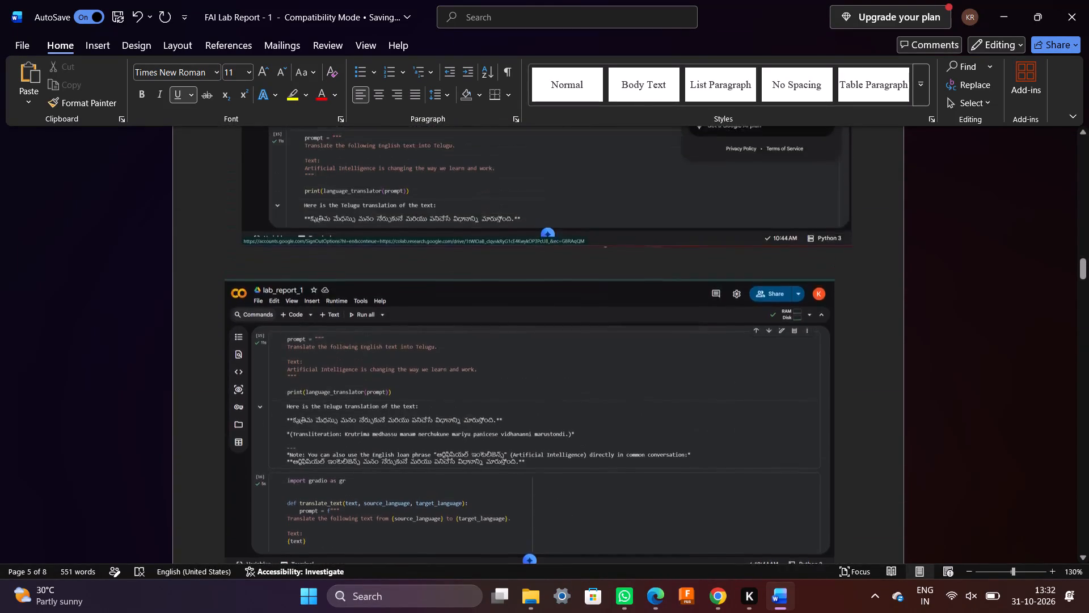
pyautogui.scroll(1, 412, 185)
pyautogui.scroll(-1, 412, 185)
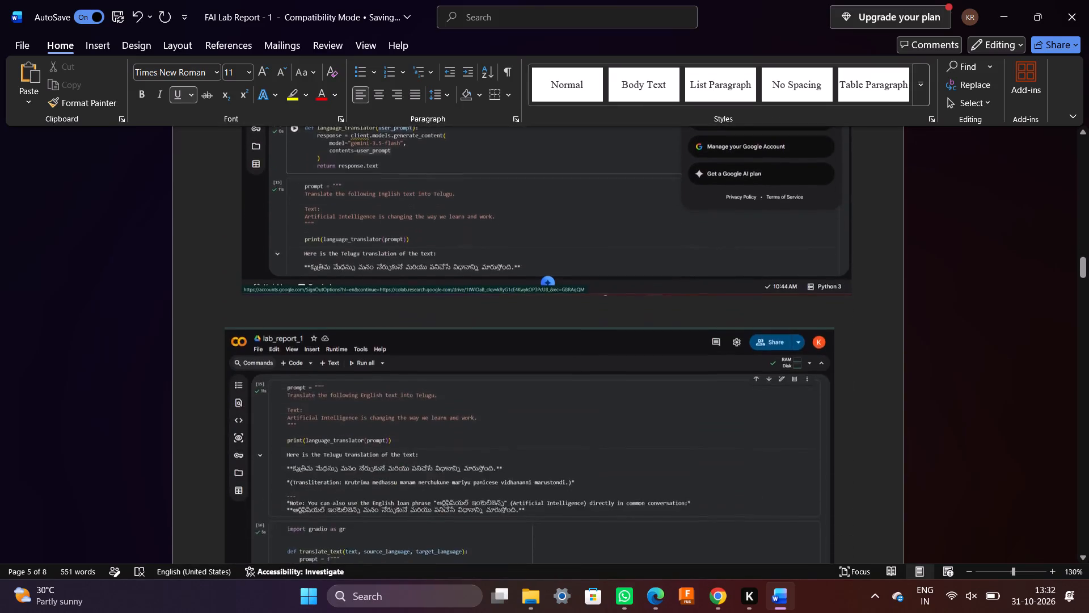
pyautogui.scroll(-1, 412, 185)
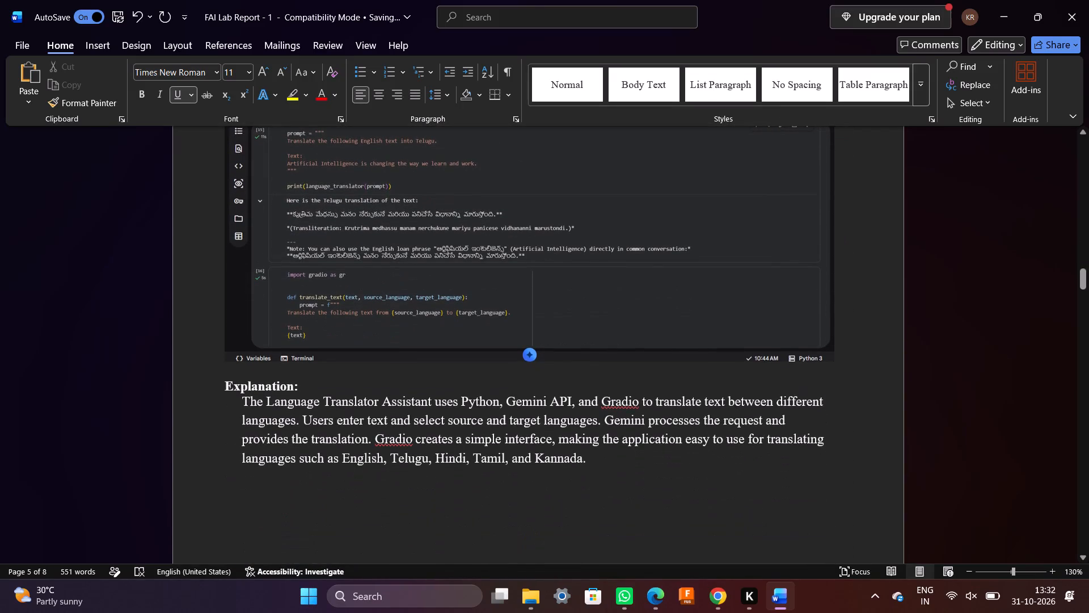
pyautogui.scroll(-3, 412, 185)
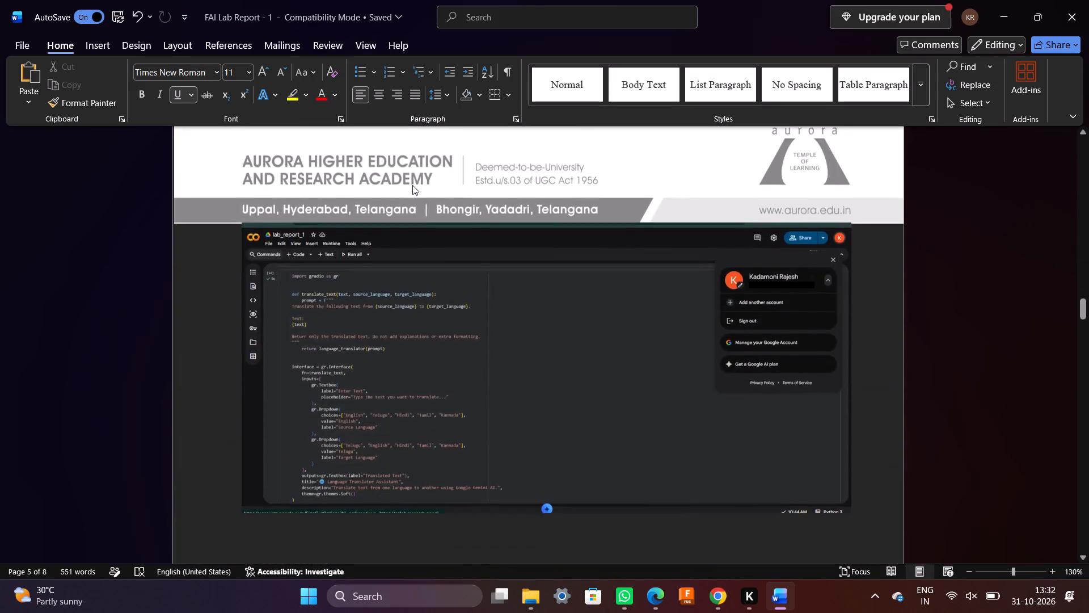
pyautogui.scroll(-7, 412, 185)
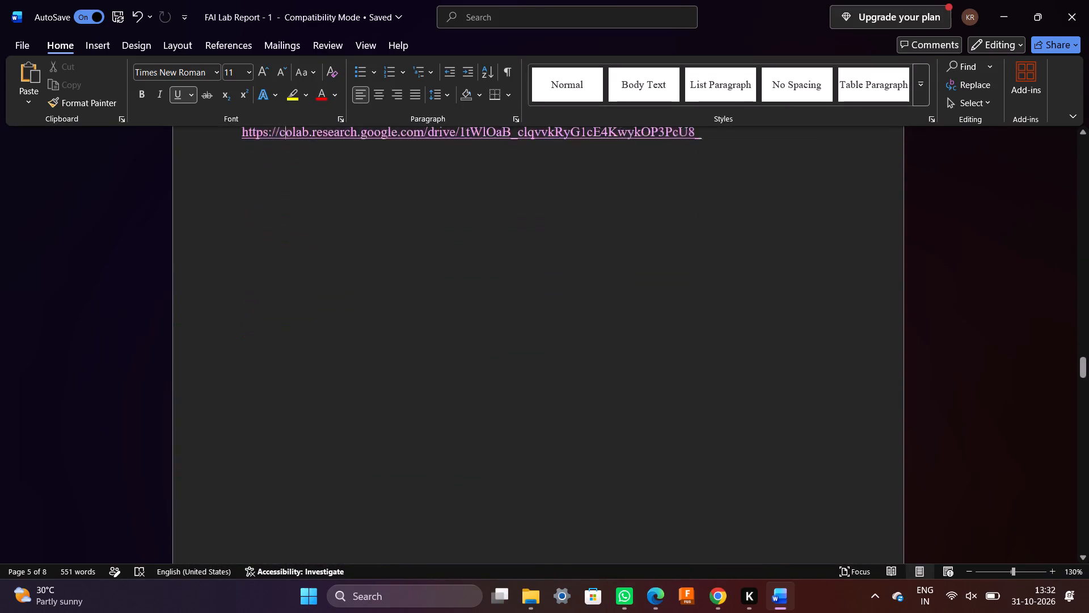
pyautogui.scroll(-5, 412, 185)
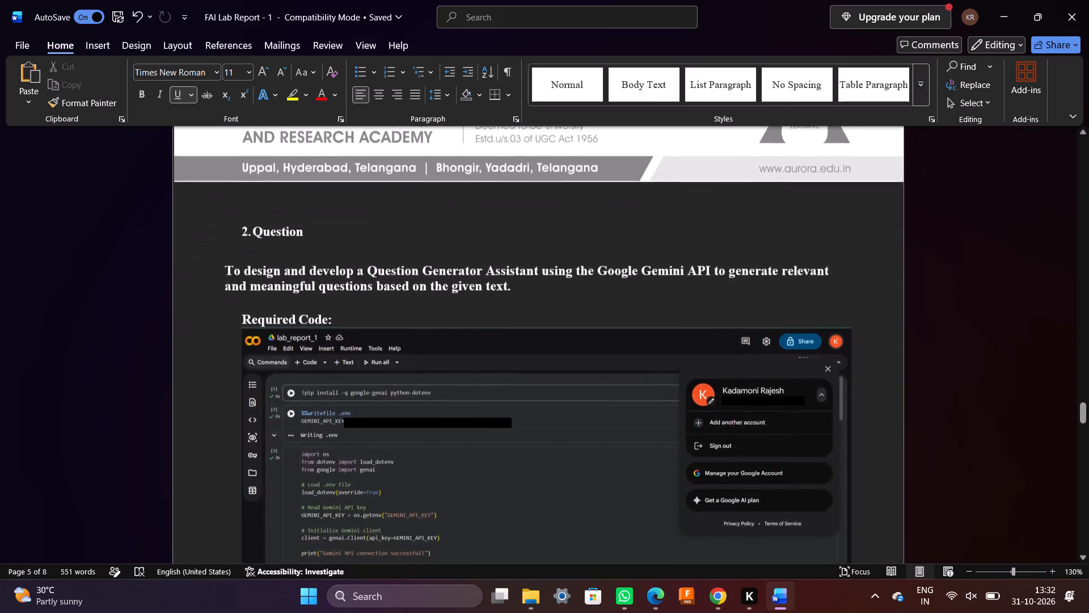
# Close the earlier notebook window and open Question 2's Drive Link from the report in Edge, keeping a single tab of it.
pyautogui.scroll(-1, 412, 185)
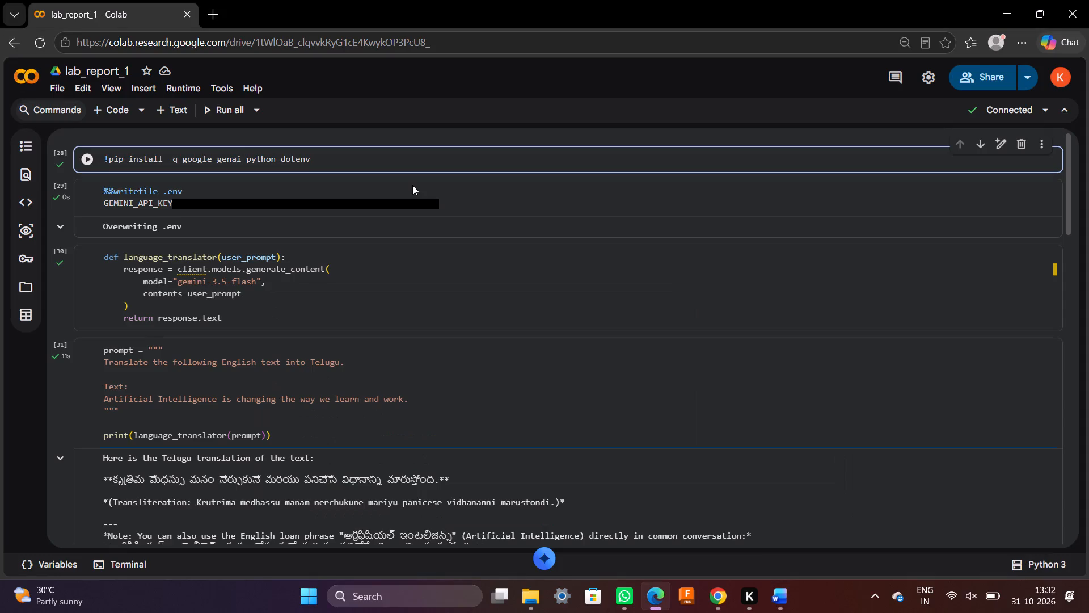
pyautogui.click(1088, 0)
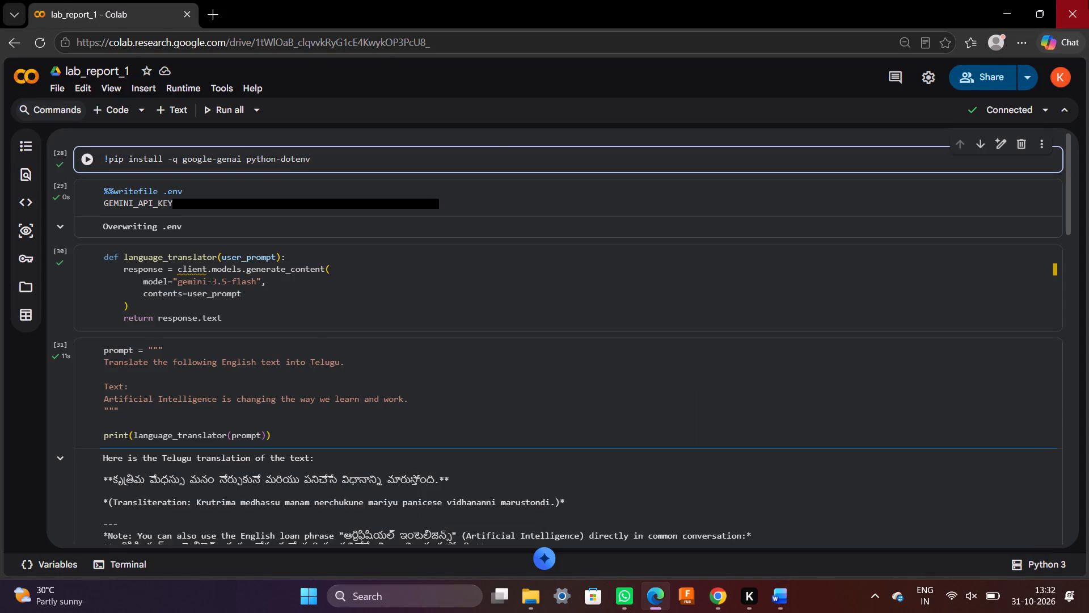
pyautogui.scroll(-4, 512, 326)
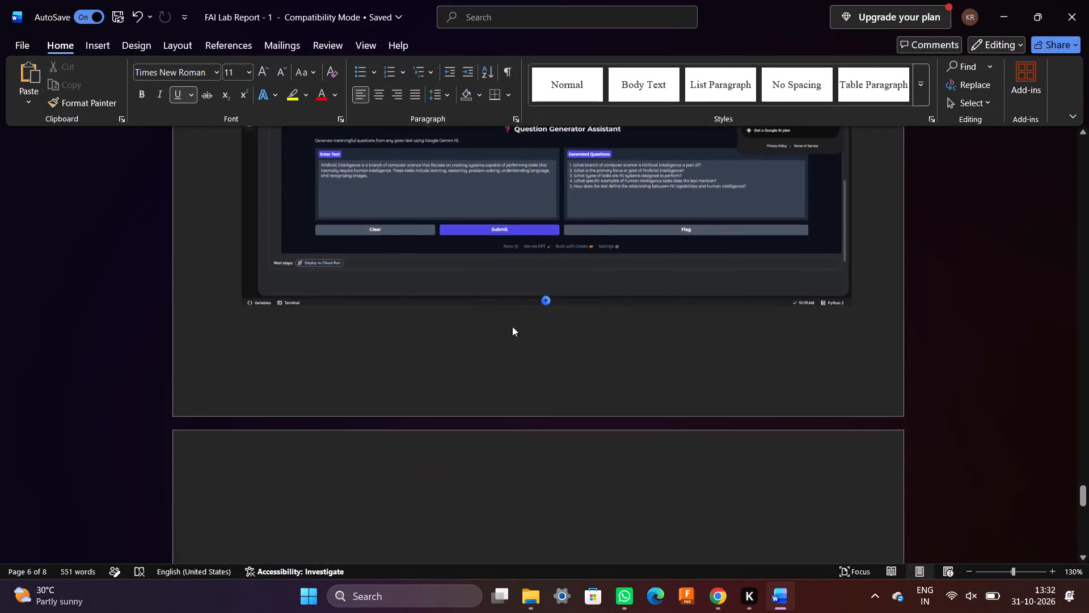
pyautogui.scroll(-3, 512, 326)
pyautogui.keyDown('ctrl'); pyautogui.click(370, 377); pyautogui.keyUp('ctrl')
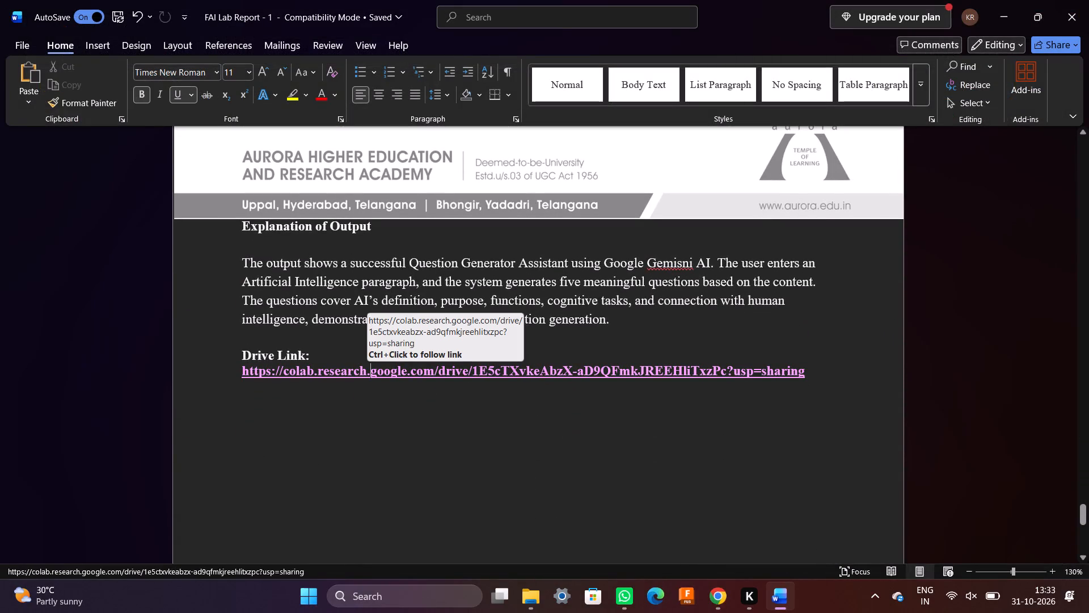
pyautogui.keyDown('ctrl'); pyautogui.click(351, 370); pyautogui.keyUp('ctrl')
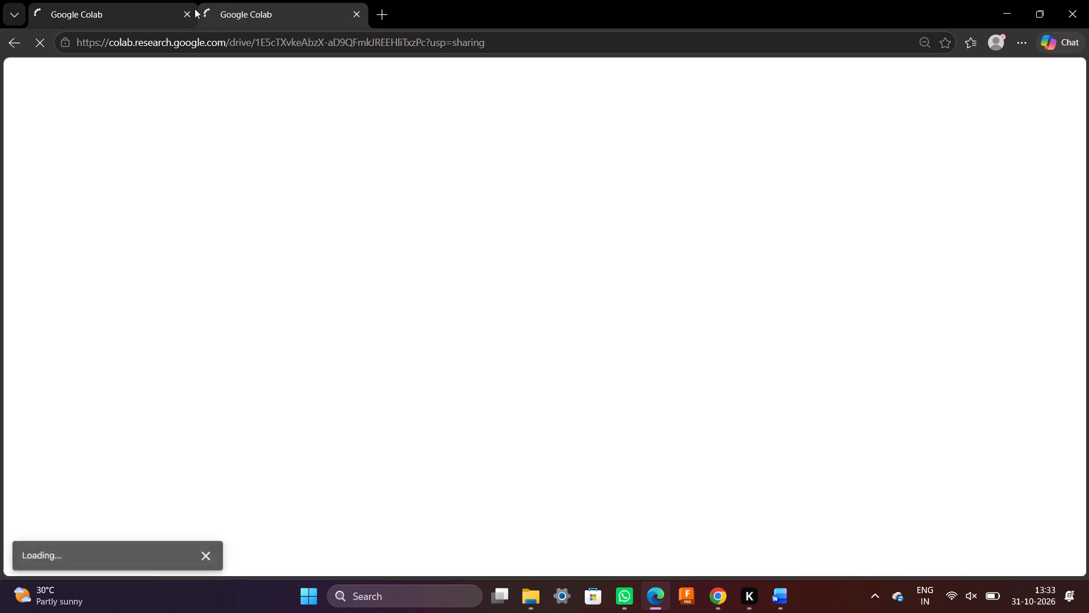
pyautogui.click(186, 12)
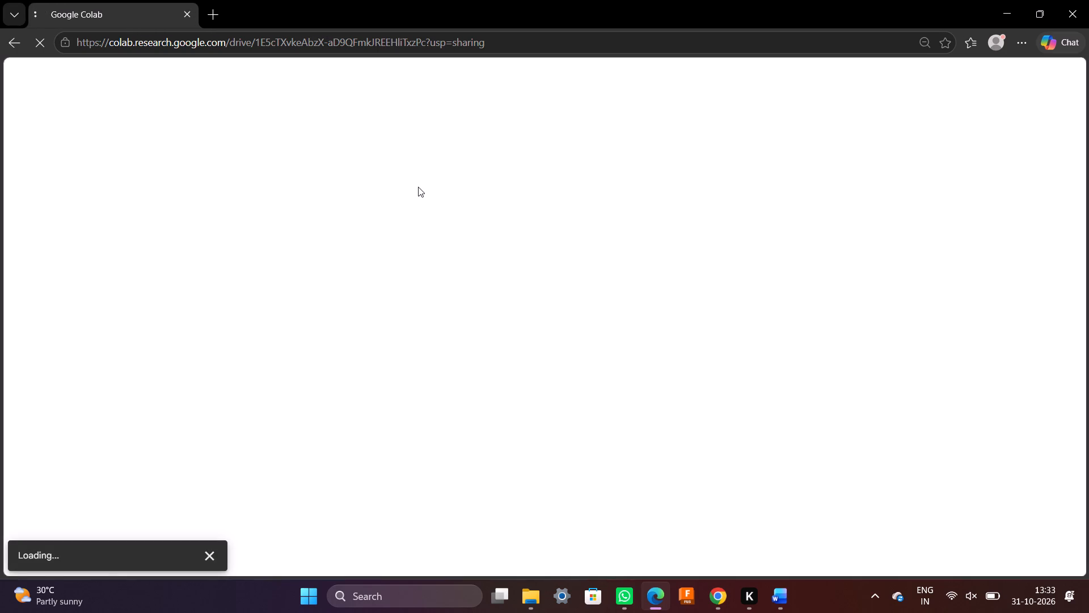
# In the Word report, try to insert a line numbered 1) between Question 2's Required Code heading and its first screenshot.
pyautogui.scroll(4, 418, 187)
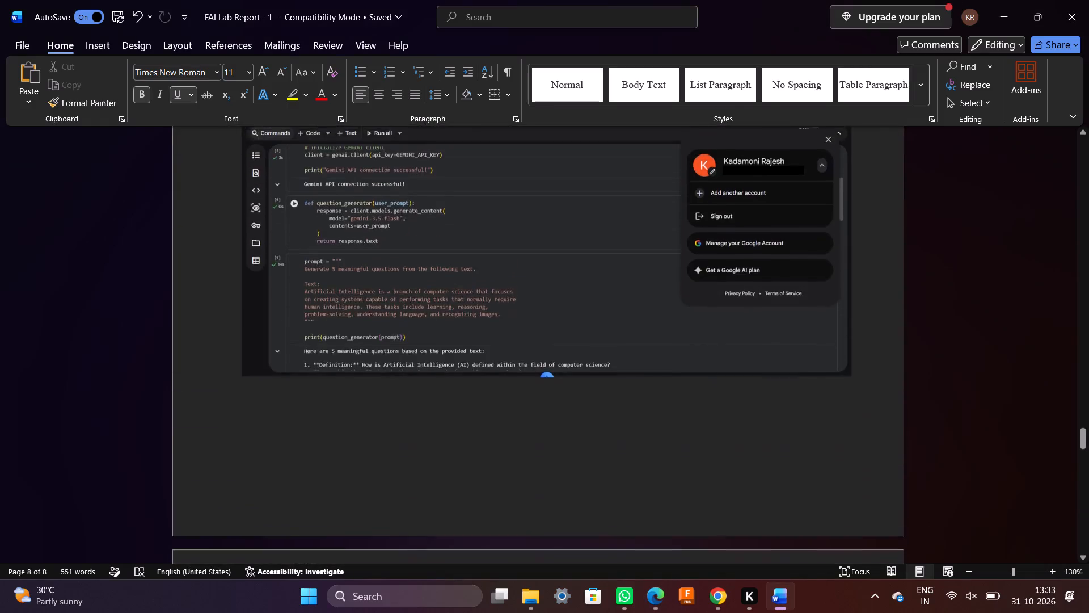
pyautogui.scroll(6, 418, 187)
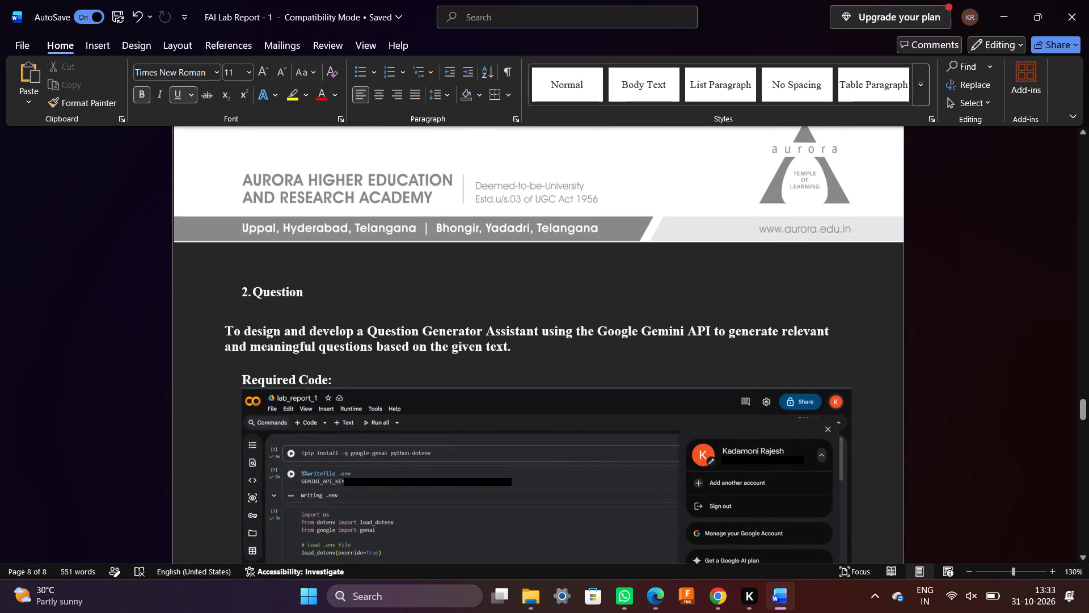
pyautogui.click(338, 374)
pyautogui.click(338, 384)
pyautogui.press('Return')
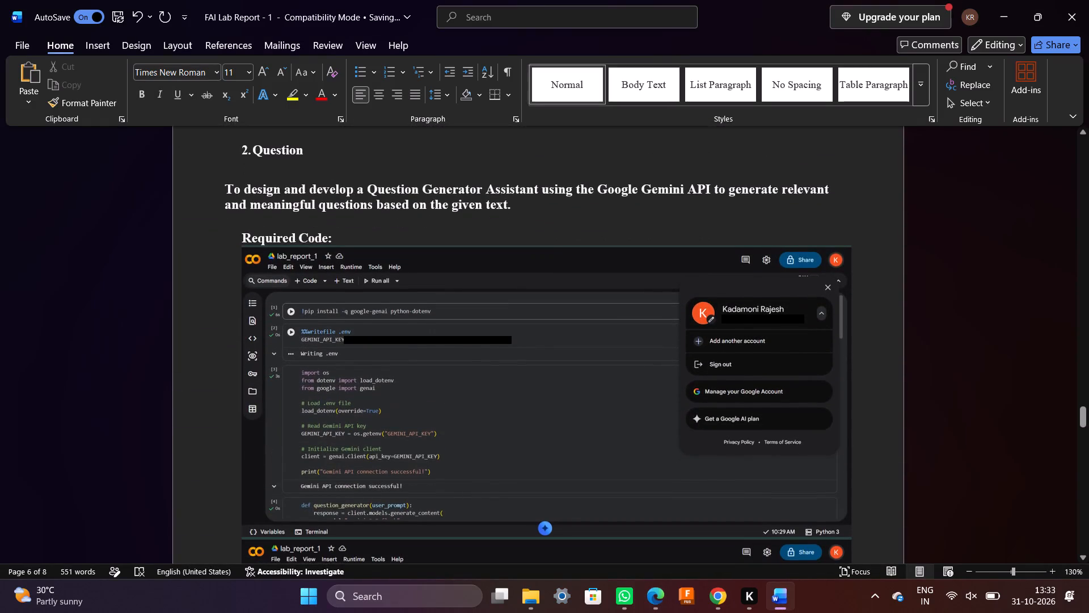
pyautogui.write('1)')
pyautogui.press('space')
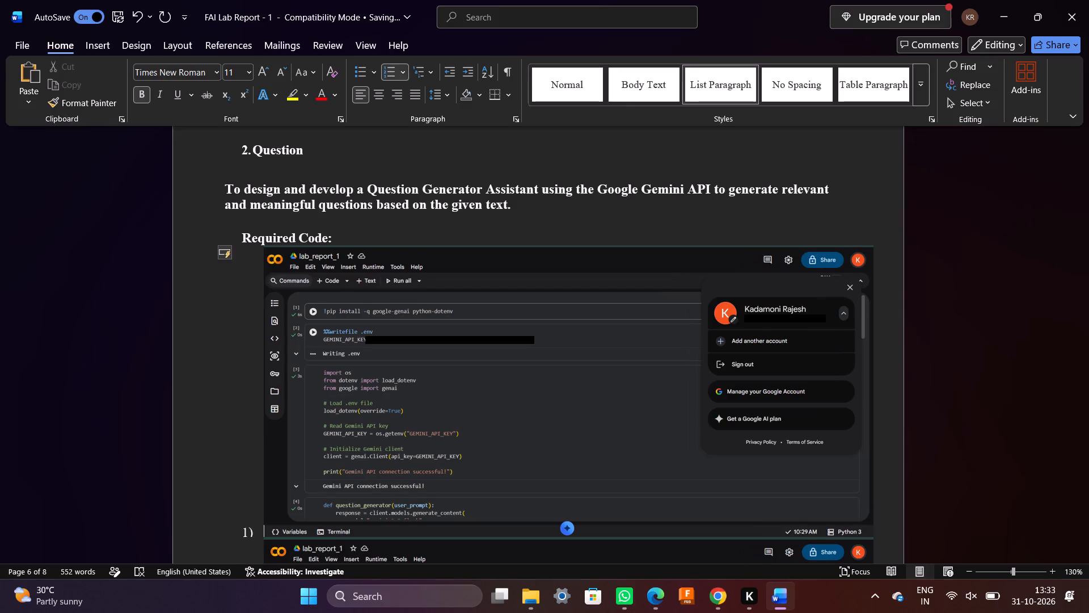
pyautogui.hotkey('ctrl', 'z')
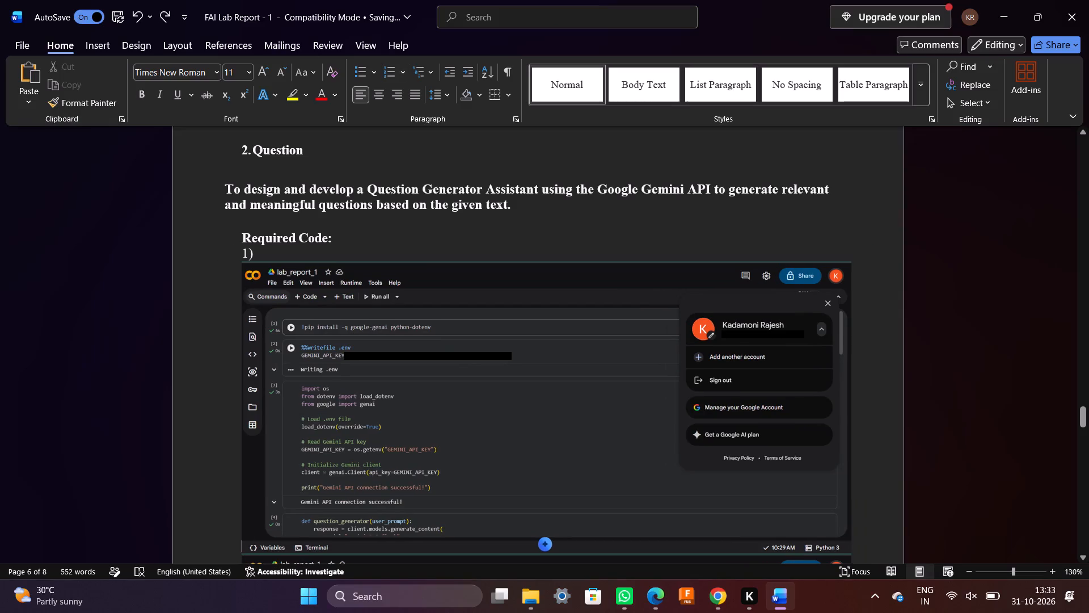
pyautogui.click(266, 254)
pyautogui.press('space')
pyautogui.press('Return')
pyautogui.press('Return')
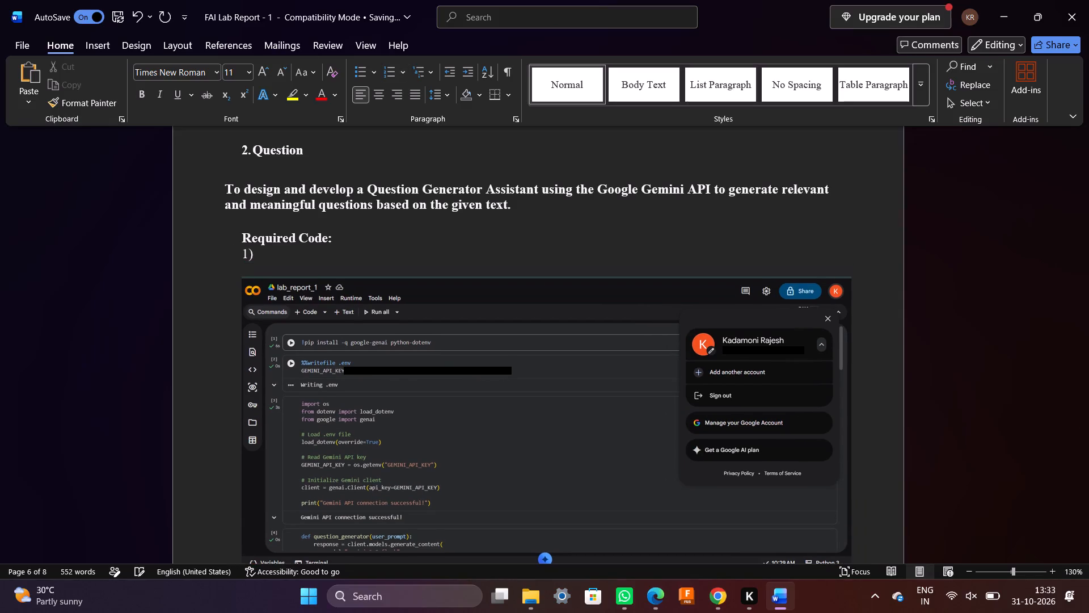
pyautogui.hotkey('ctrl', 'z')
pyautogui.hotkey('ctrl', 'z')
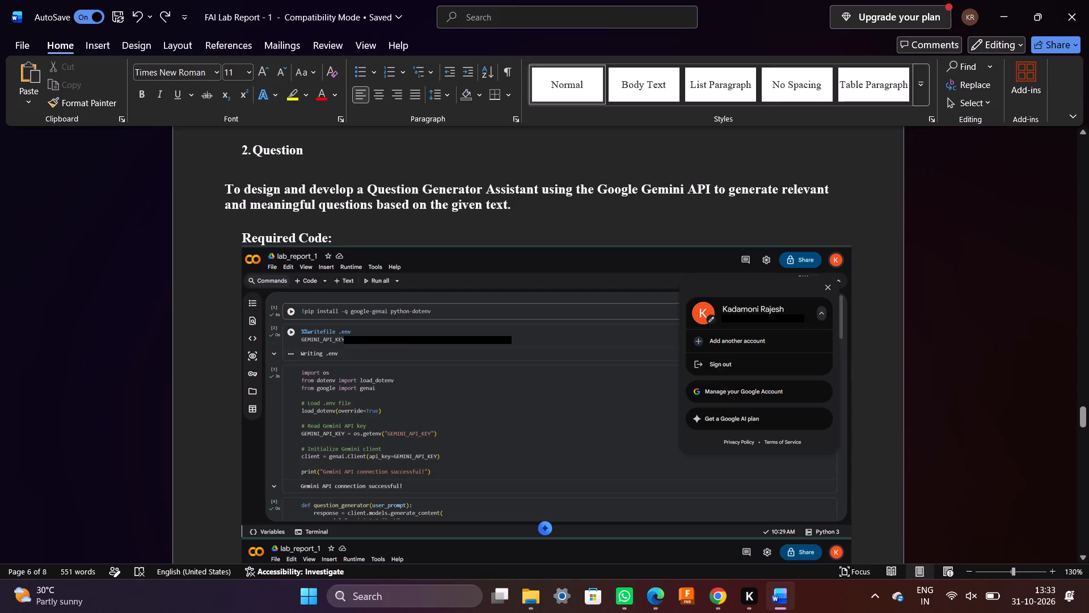
# Insert blank lines below Question 2's Required Code heading and start a numbered list there with 1).
pyautogui.click(353, 242)
pyautogui.press('Return')
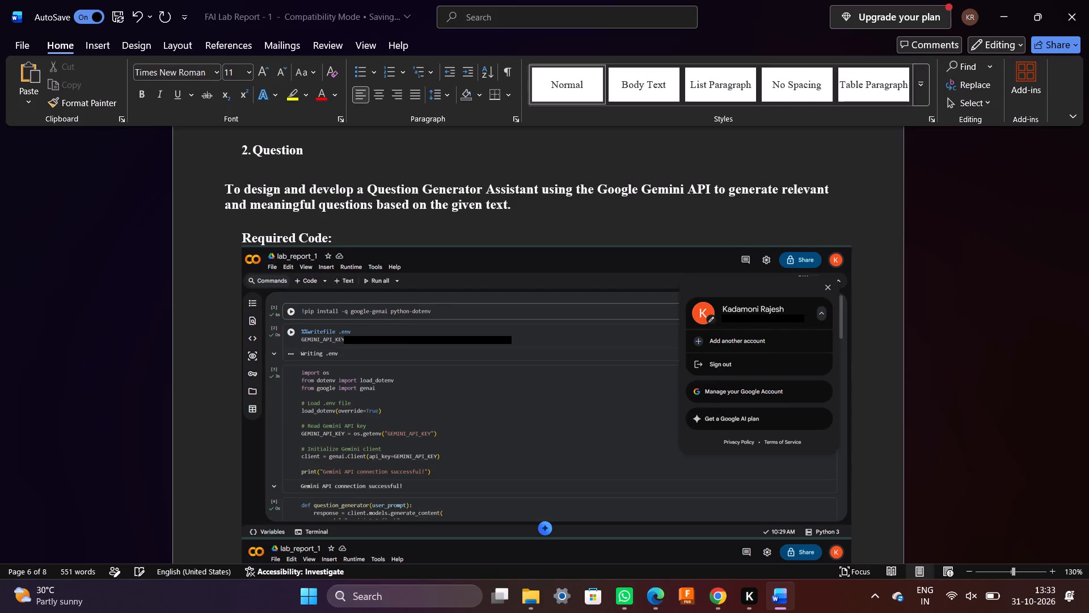
pyautogui.press('Return')
pyautogui.press('Return')
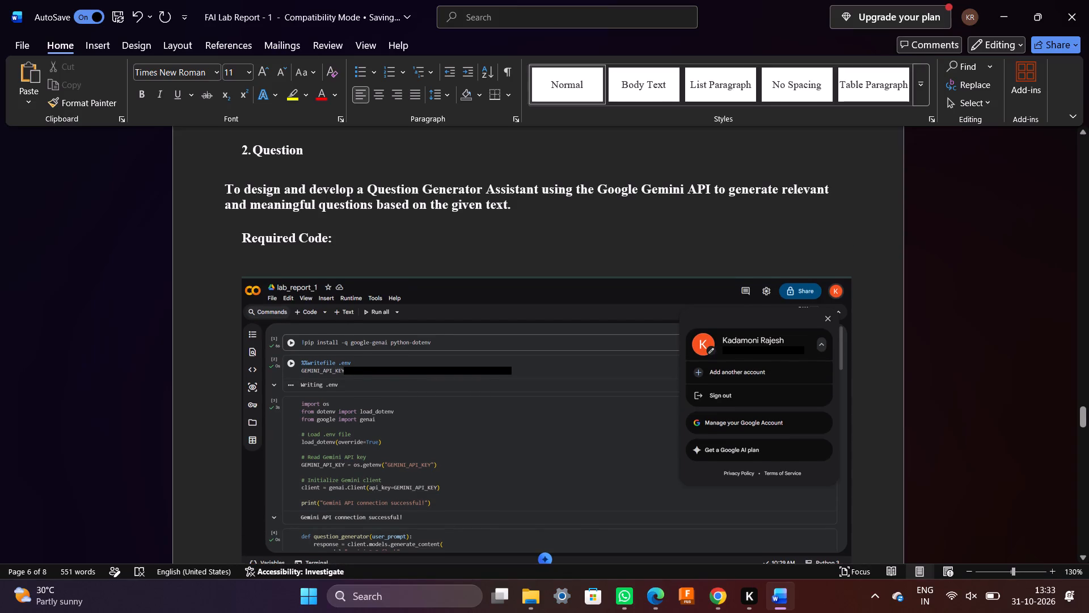
pyautogui.click(254, 255)
pyautogui.write('1)')
pyautogui.press('space')
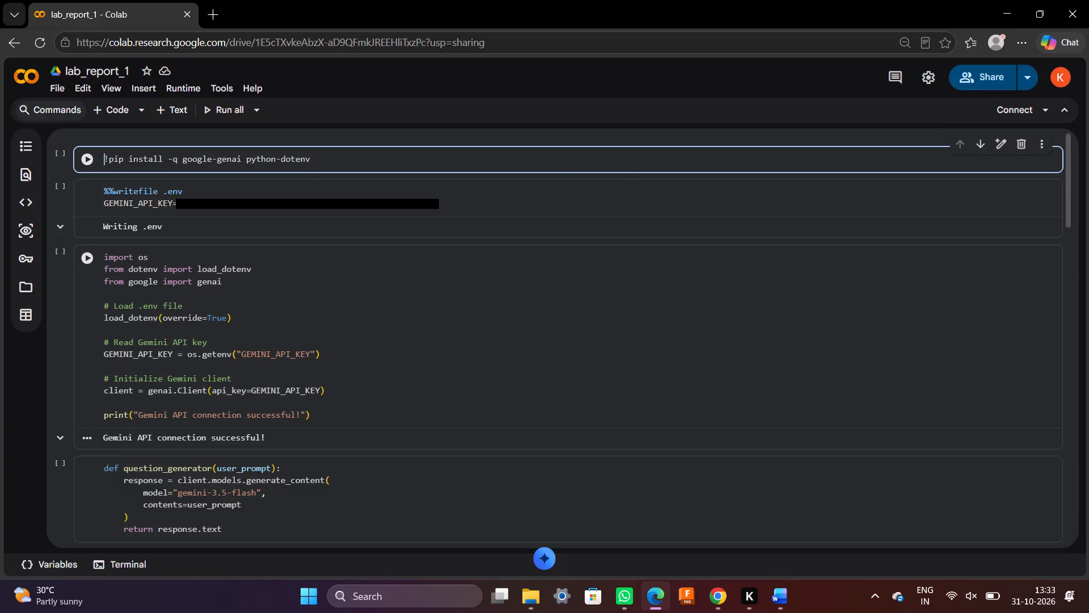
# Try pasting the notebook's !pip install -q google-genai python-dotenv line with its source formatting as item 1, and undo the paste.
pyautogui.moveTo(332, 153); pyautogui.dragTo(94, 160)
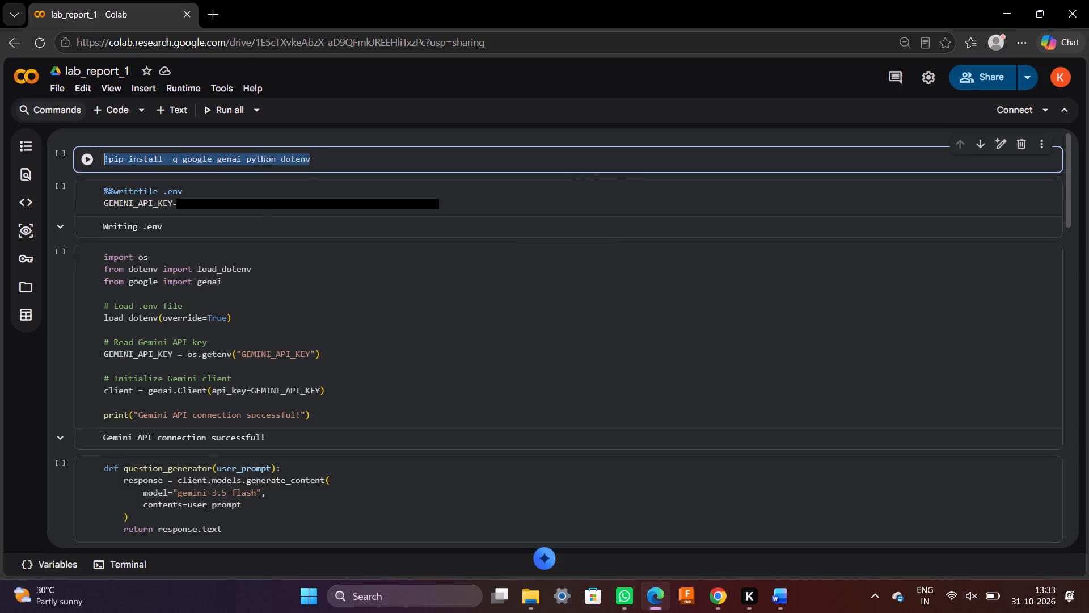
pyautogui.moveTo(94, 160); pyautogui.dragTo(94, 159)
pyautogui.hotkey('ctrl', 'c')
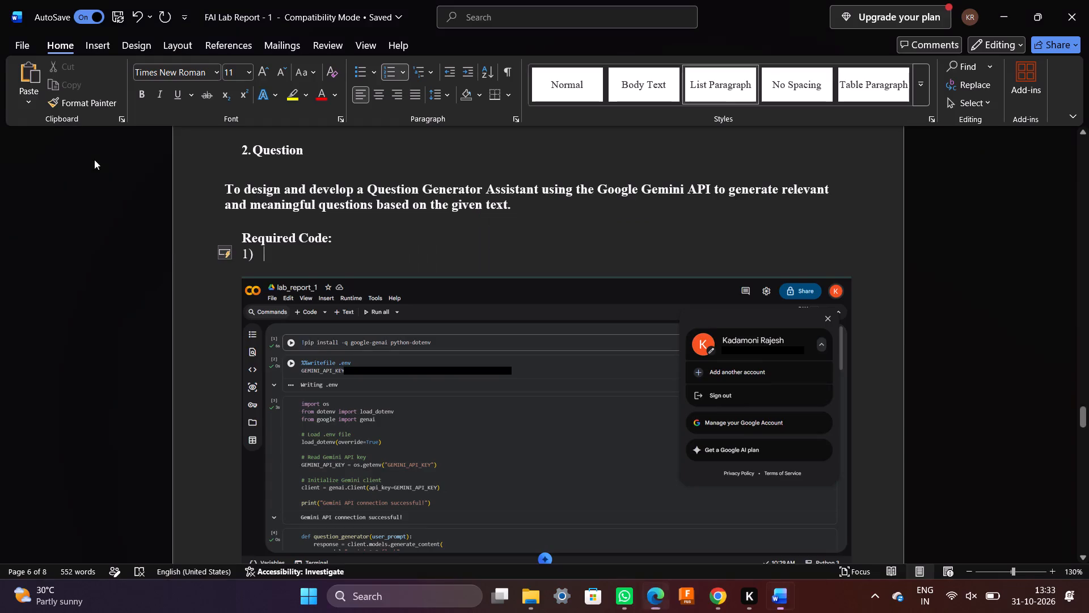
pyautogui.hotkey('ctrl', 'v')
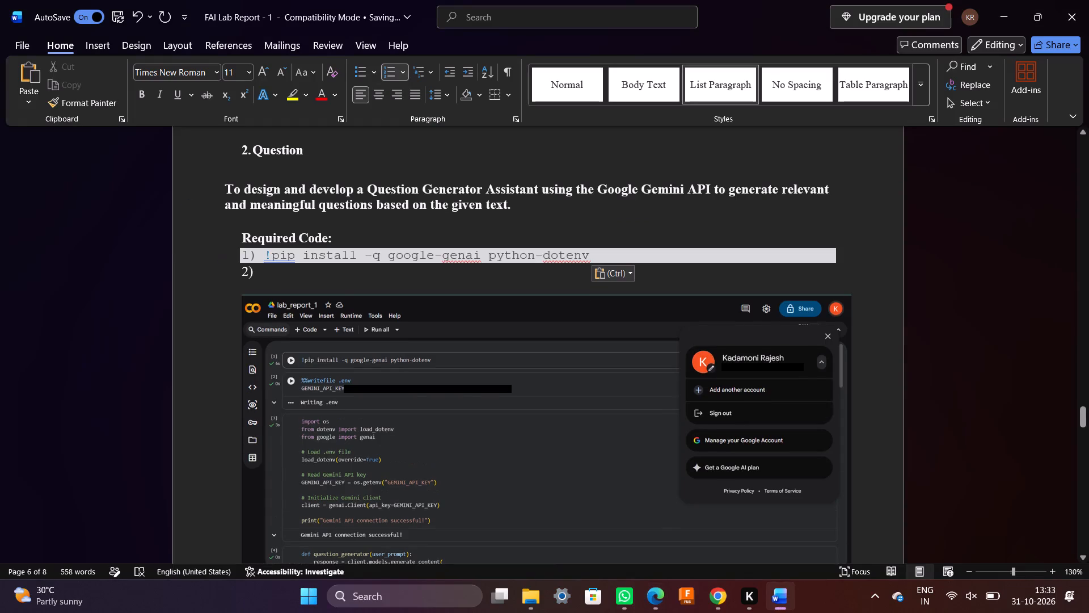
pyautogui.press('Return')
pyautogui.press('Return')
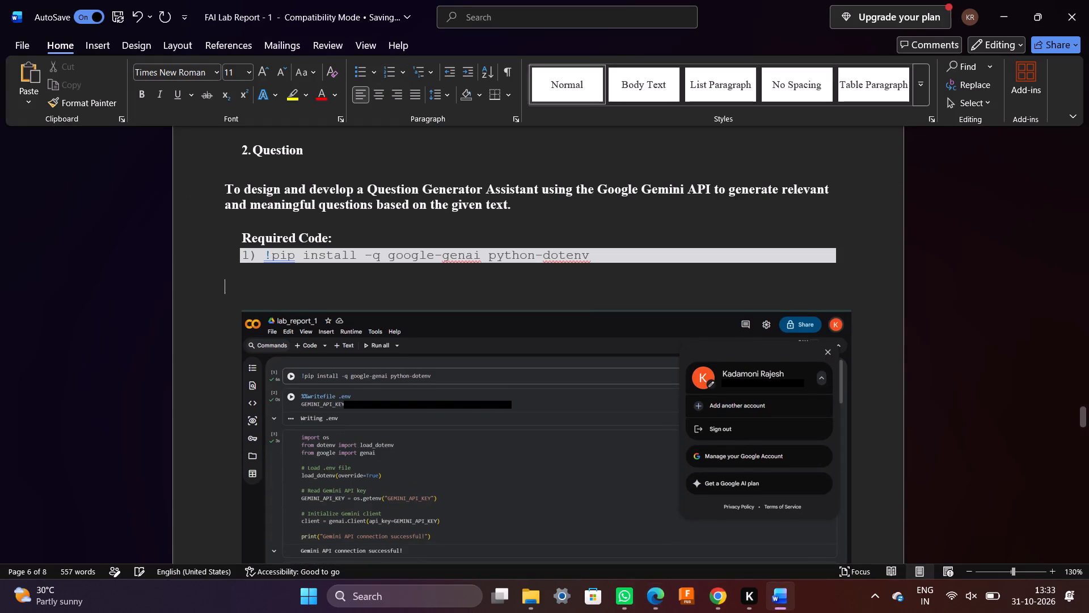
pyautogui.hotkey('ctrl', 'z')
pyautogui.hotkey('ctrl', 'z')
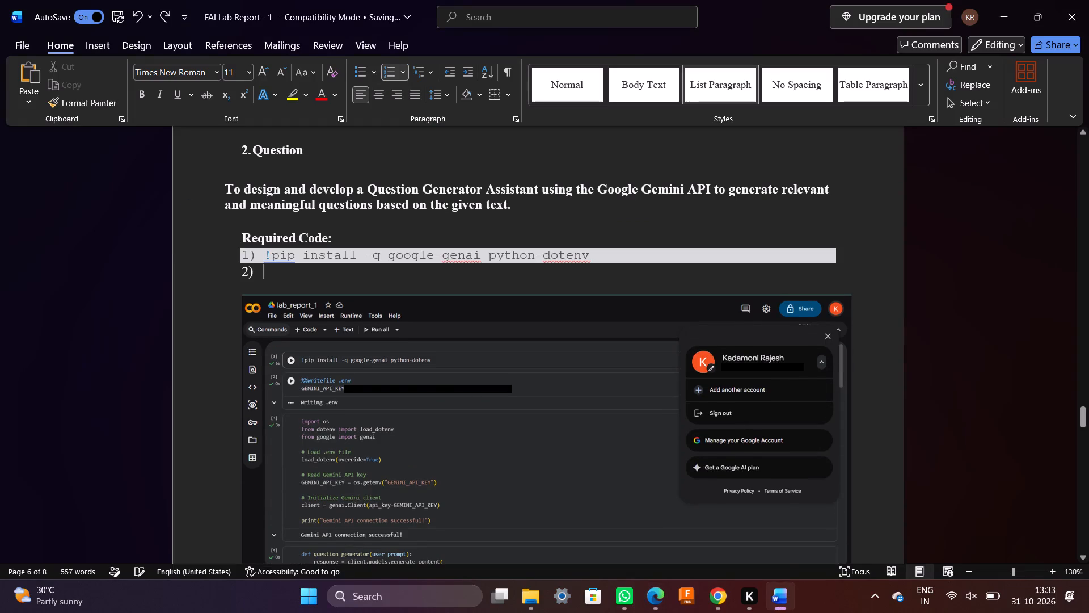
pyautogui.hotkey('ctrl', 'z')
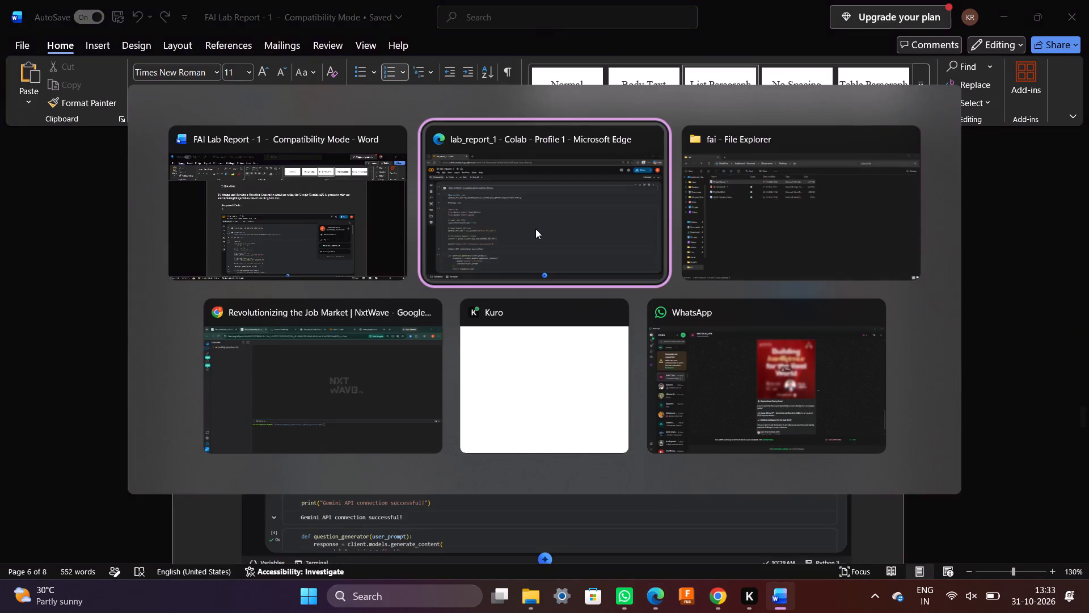
# Copy the notebook's !pip install -q google-genai python-dotenv line into item 1 of Question 2's code list, keeping text only.
pyautogui.click(324, 160)
pyautogui.moveTo(324, 160); pyautogui.dragTo(187, 149)
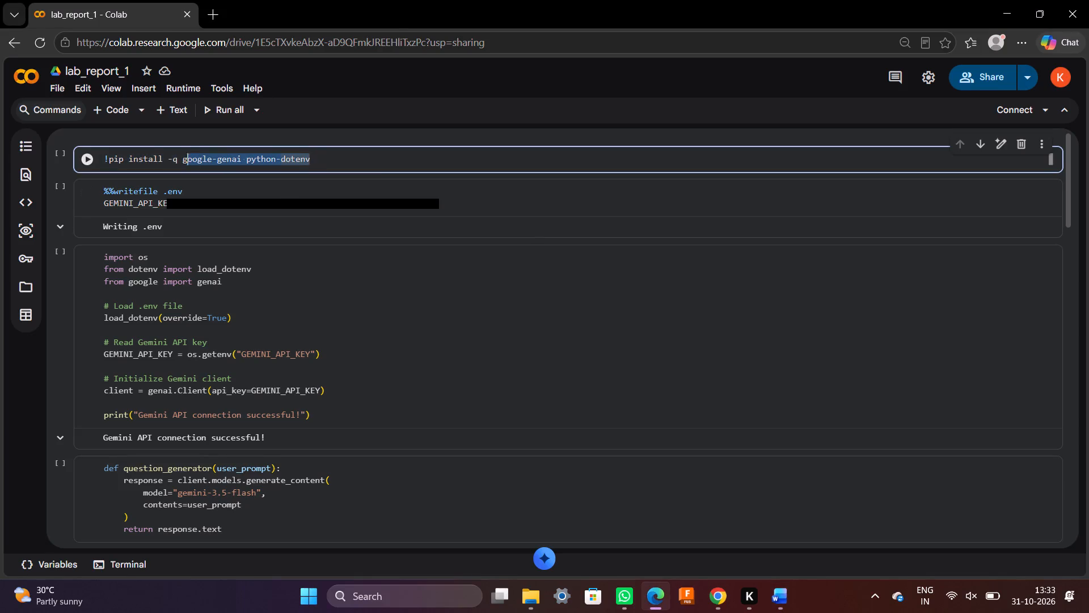
pyautogui.moveTo(187, 149); pyautogui.dragTo(103, 149)
pyautogui.hotkey('ctrl', 'c')
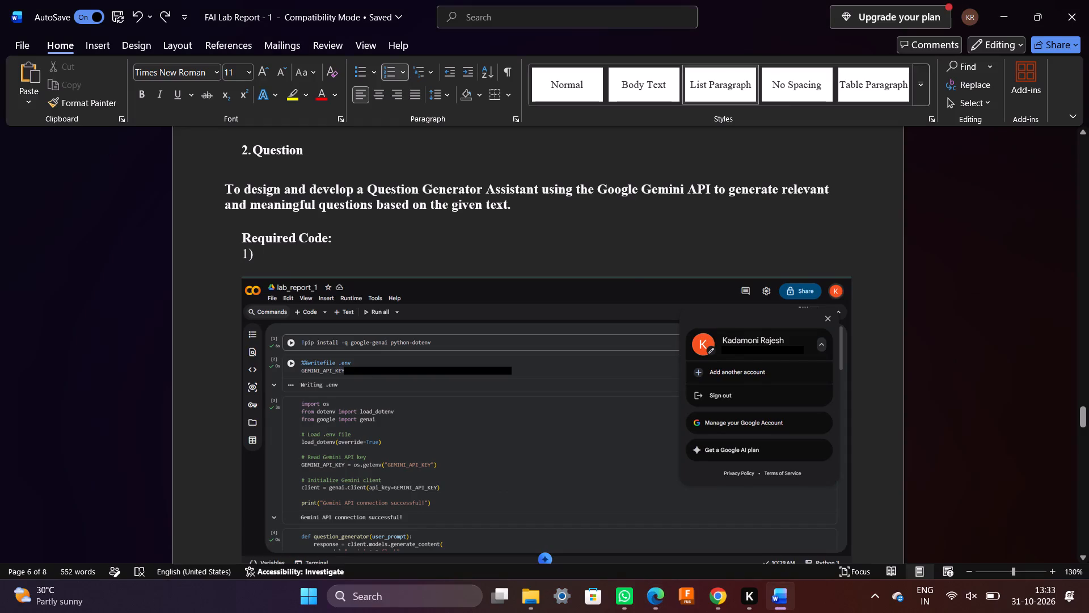
pyautogui.hotkey('ctrl', 'v')
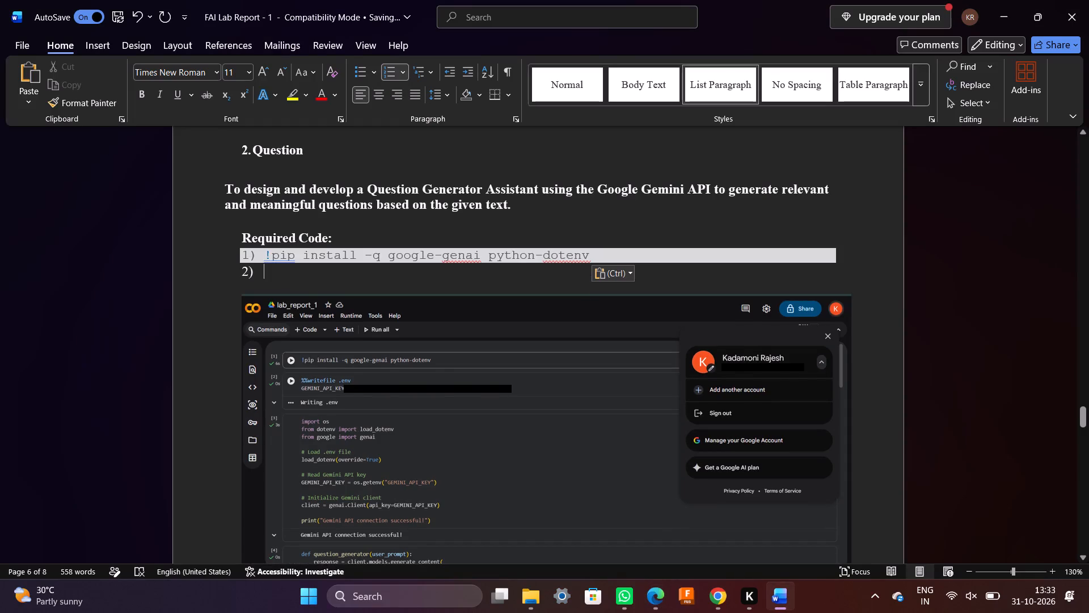
pyautogui.click(614, 272)
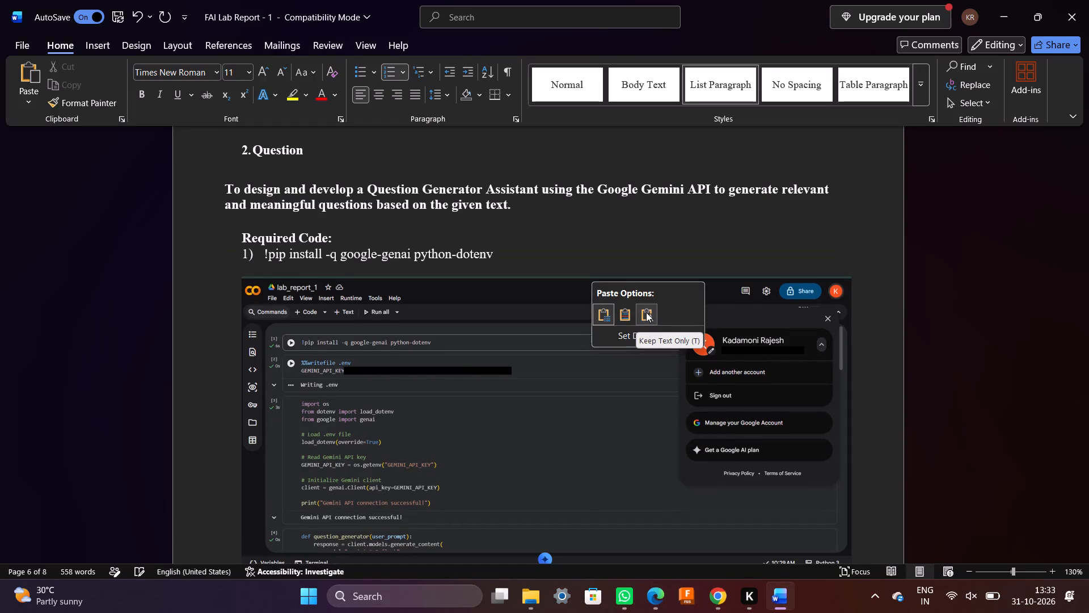
pyautogui.click(646, 312)
pyautogui.click(531, 255)
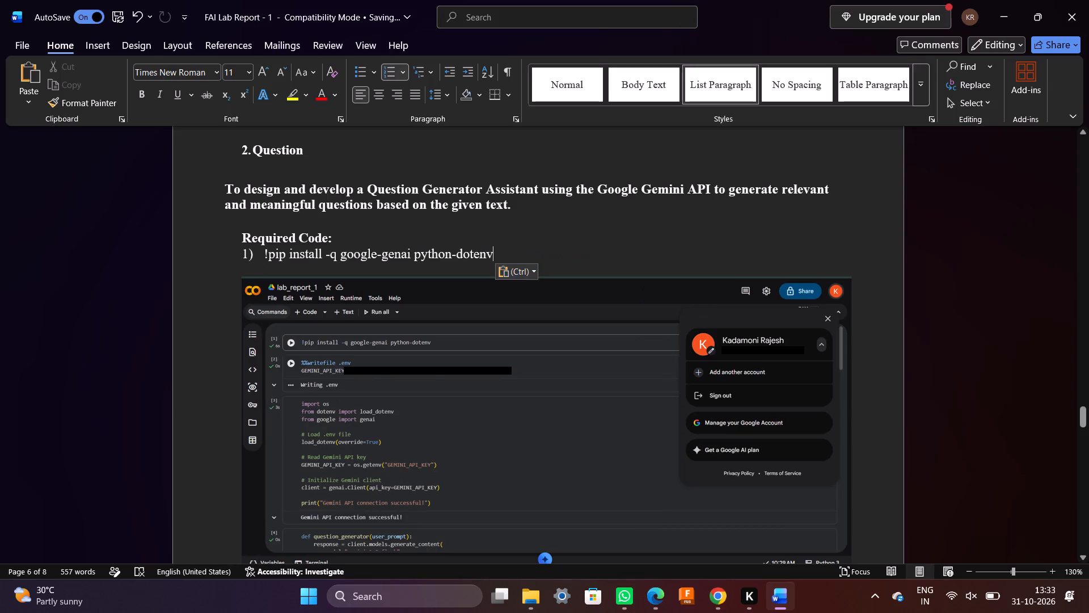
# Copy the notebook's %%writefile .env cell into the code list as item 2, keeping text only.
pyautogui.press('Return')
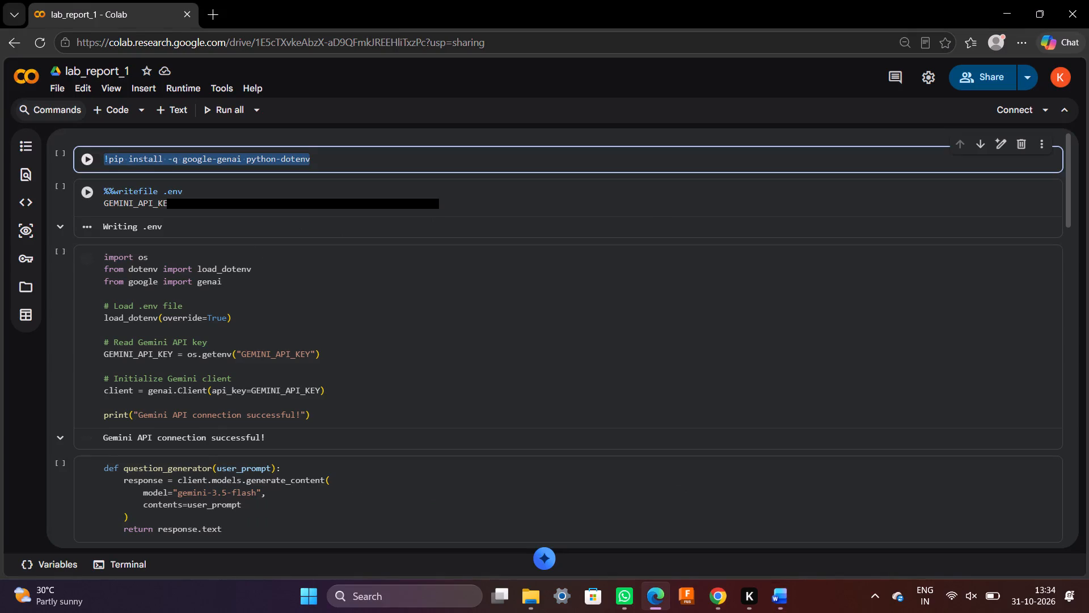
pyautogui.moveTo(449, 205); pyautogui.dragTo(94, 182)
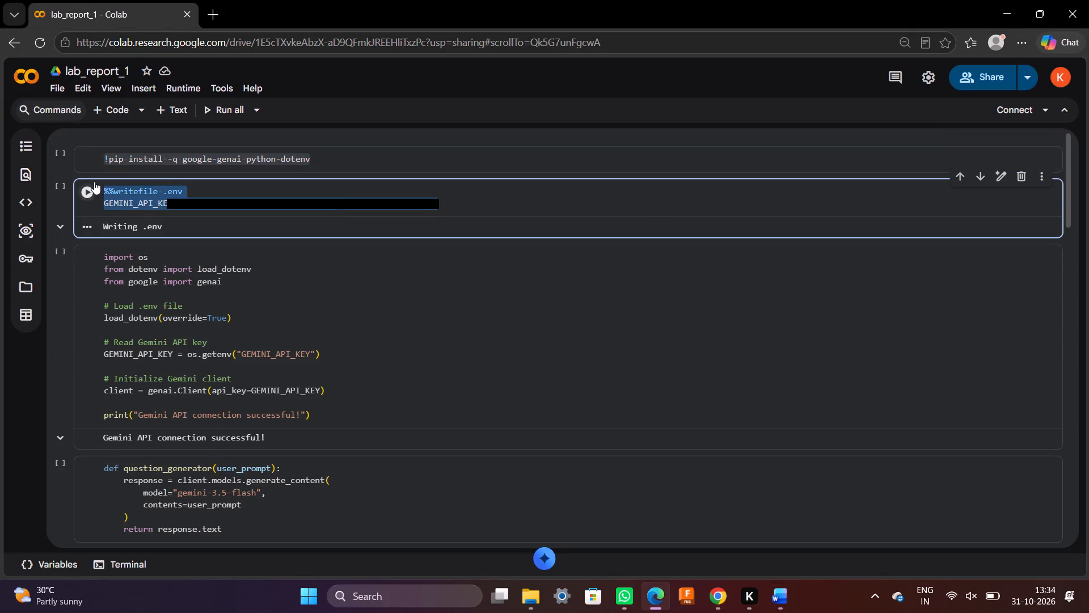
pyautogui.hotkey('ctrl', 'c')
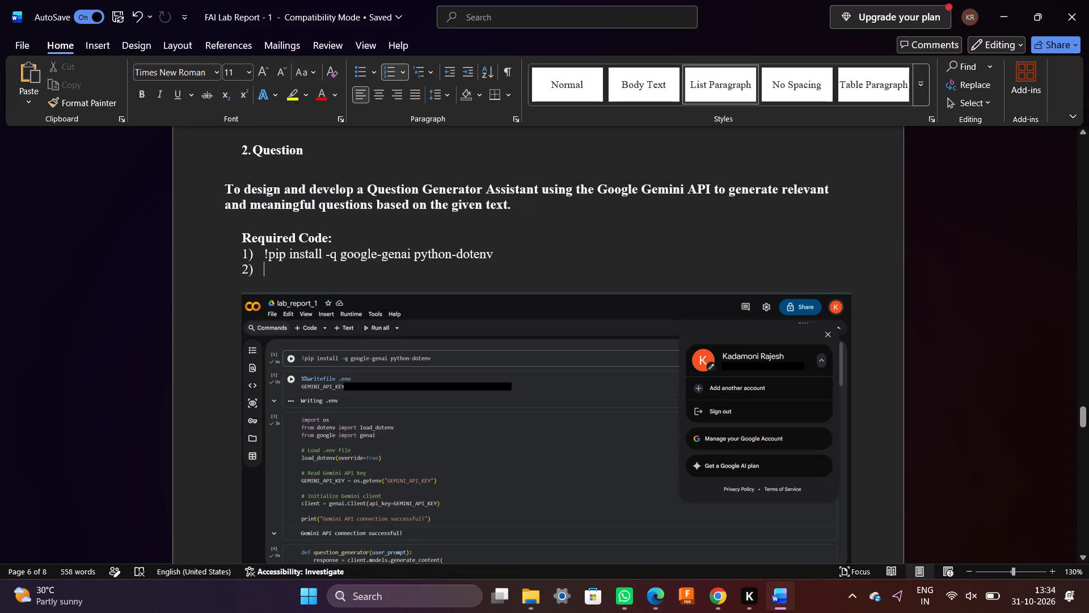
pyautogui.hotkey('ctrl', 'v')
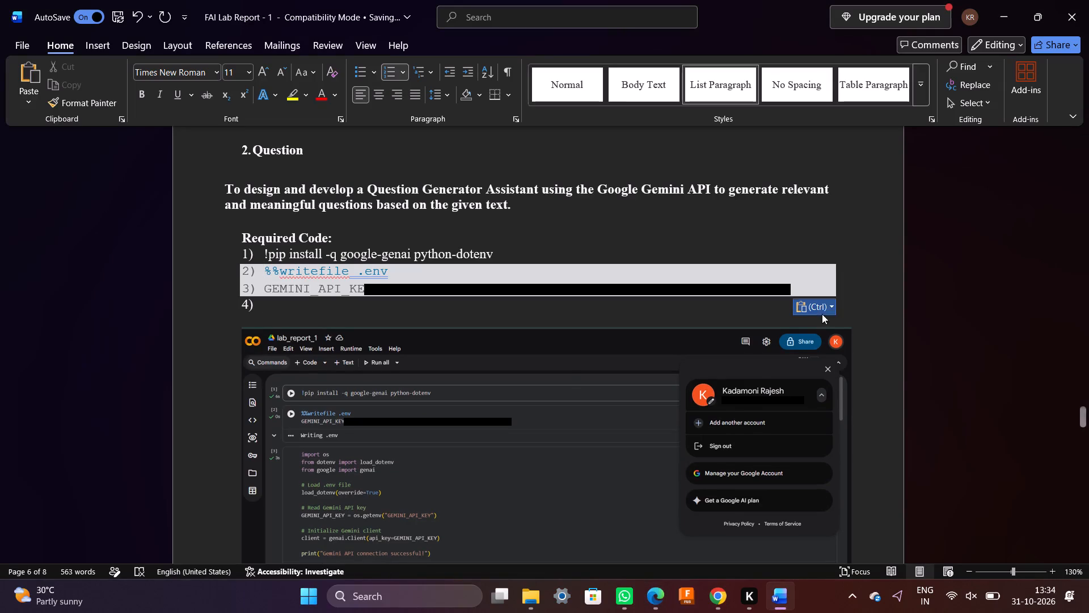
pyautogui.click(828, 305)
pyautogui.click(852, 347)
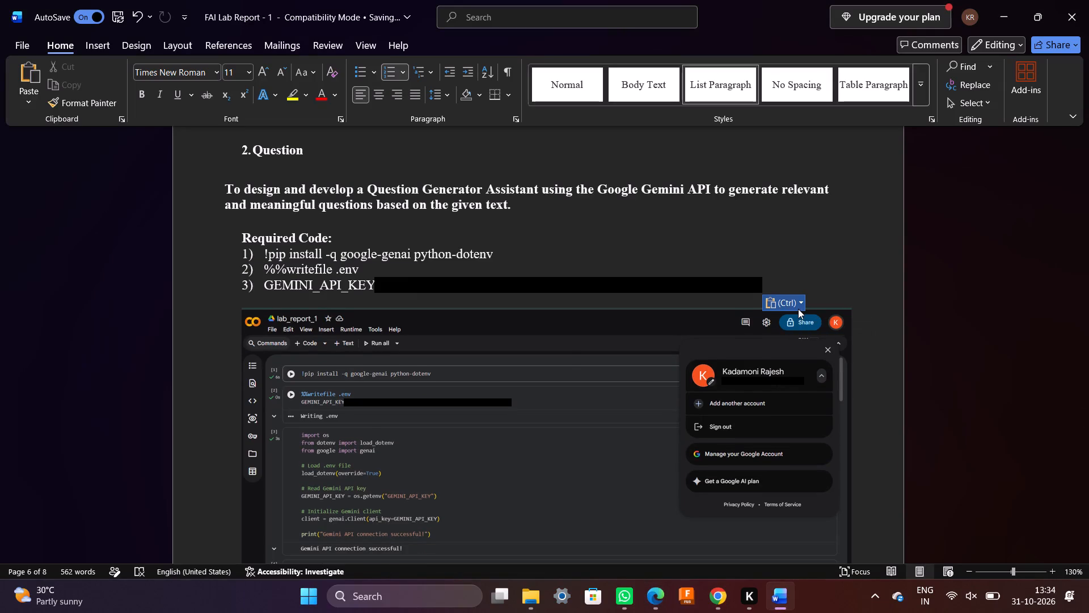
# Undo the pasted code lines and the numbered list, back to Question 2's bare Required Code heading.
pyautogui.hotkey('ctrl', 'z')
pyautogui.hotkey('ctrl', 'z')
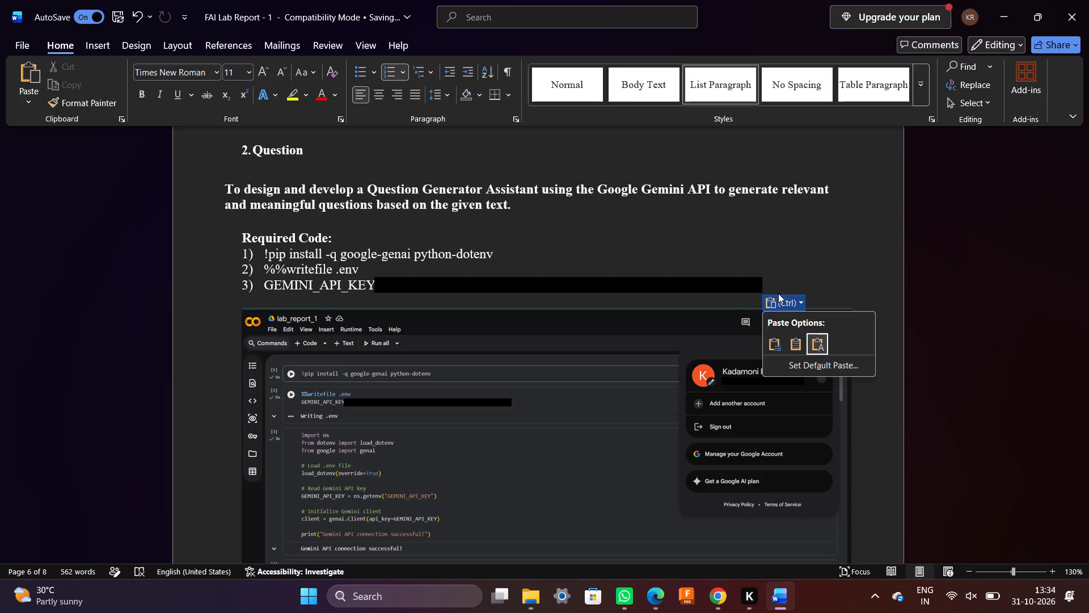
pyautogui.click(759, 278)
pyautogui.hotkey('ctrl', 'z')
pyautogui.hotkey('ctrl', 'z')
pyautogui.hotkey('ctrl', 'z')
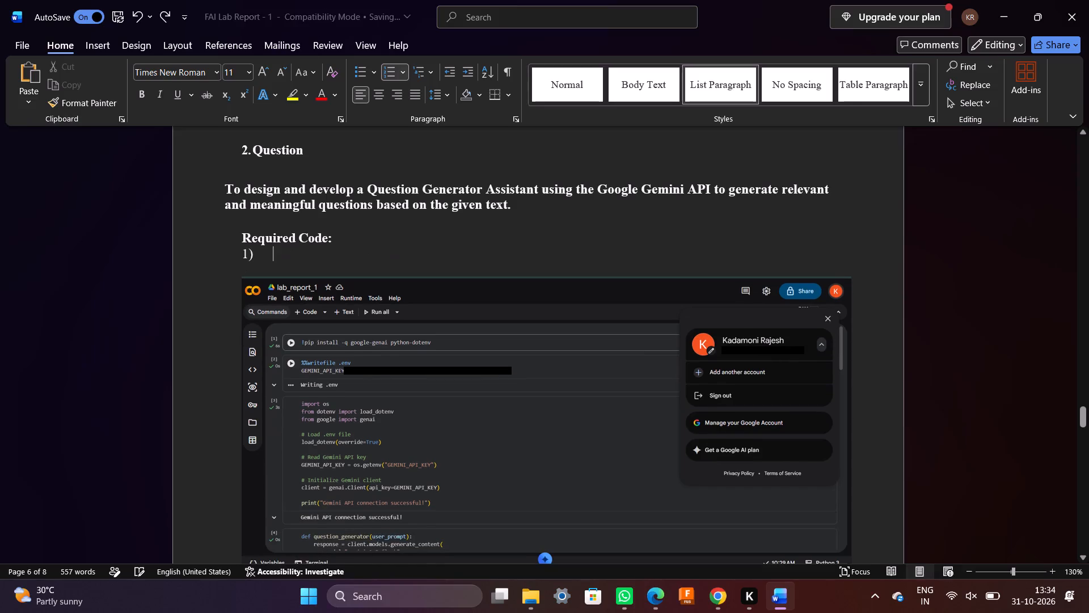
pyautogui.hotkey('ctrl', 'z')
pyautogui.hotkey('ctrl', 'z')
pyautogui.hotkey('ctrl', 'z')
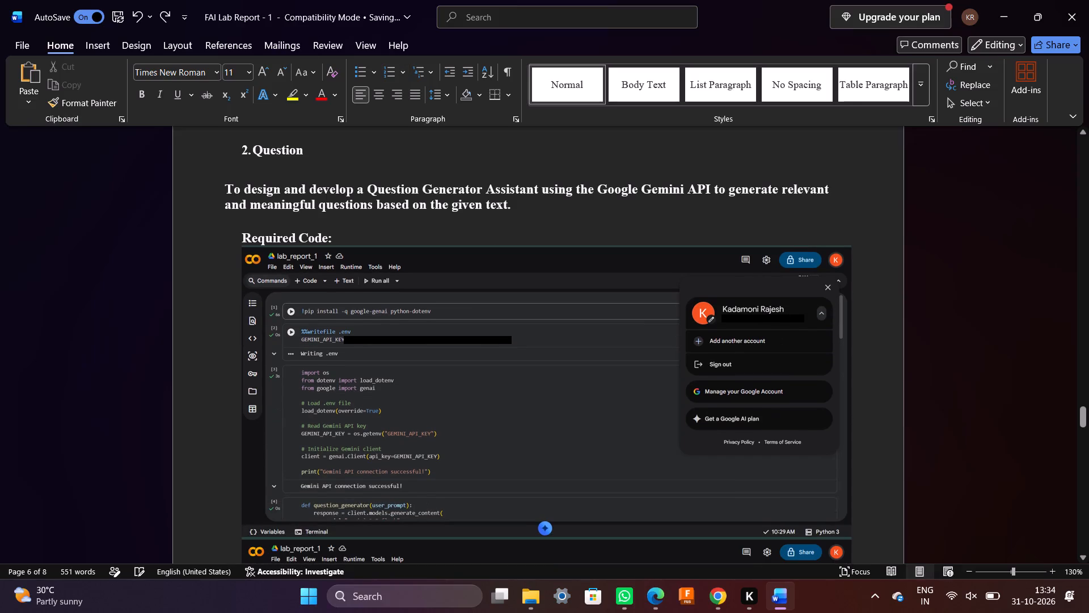
# Insert blank lines between Question 2's Required Code heading and its first screenshot.
pyautogui.click(364, 238)
pyautogui.press('Return')
pyautogui.press('Return')
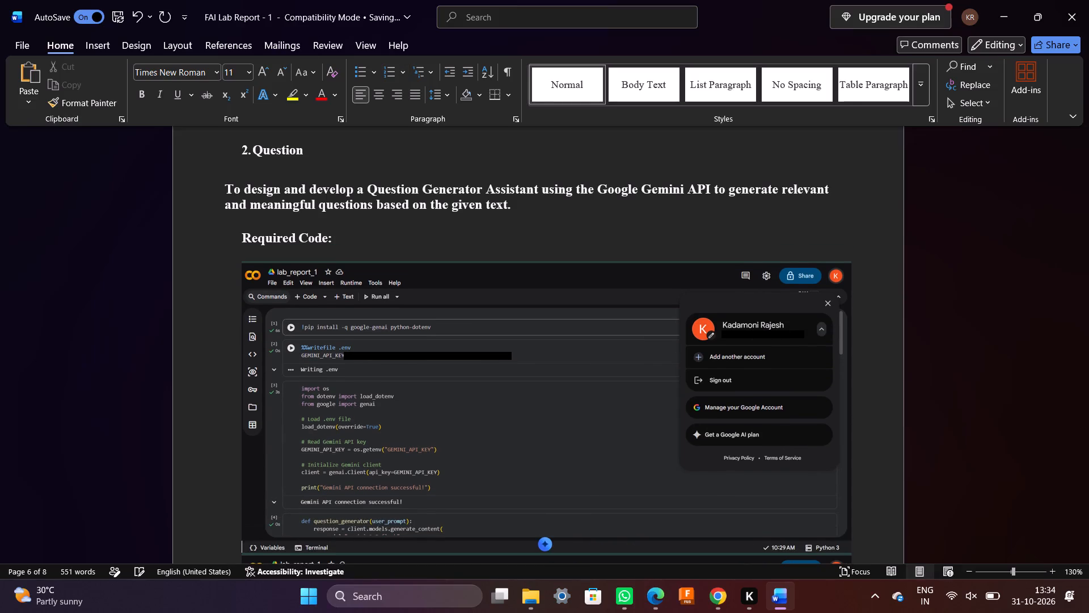
pyautogui.press('Return')
pyautogui.press('Return')
pyautogui.press('Return')
pyautogui.click(251, 262)
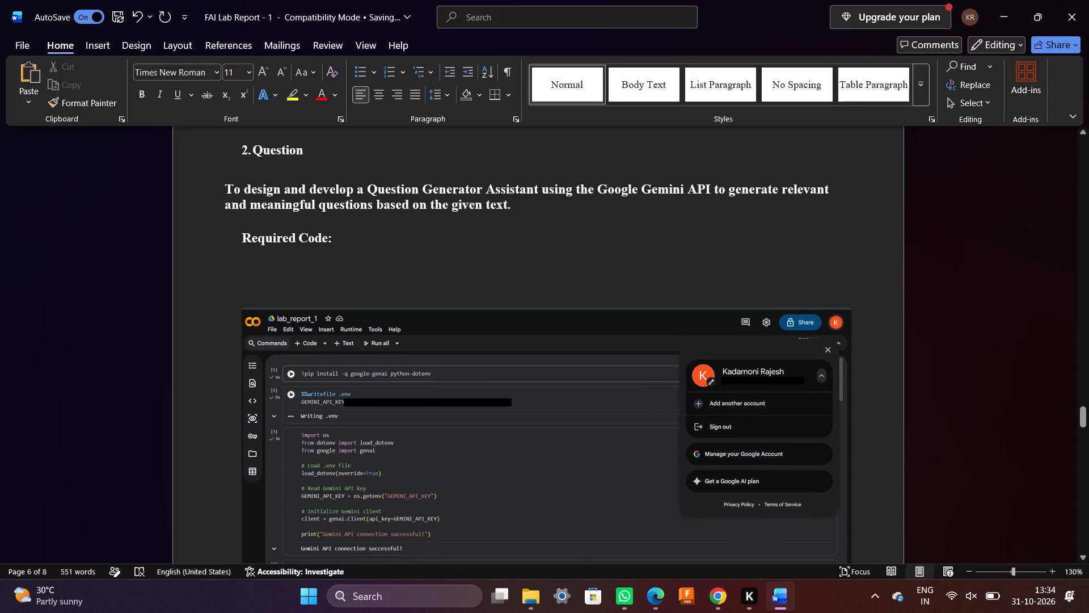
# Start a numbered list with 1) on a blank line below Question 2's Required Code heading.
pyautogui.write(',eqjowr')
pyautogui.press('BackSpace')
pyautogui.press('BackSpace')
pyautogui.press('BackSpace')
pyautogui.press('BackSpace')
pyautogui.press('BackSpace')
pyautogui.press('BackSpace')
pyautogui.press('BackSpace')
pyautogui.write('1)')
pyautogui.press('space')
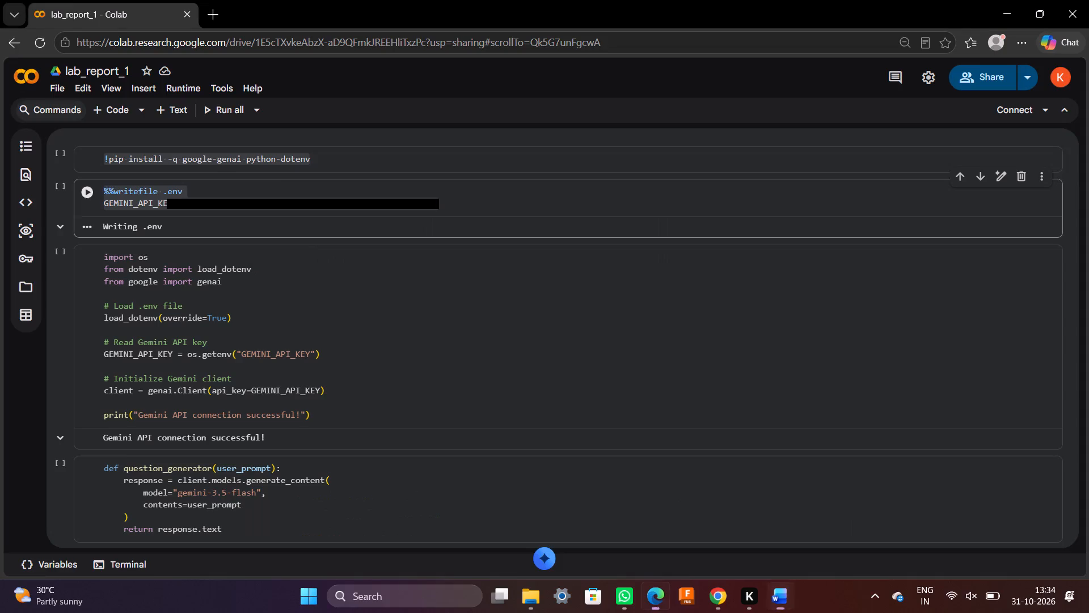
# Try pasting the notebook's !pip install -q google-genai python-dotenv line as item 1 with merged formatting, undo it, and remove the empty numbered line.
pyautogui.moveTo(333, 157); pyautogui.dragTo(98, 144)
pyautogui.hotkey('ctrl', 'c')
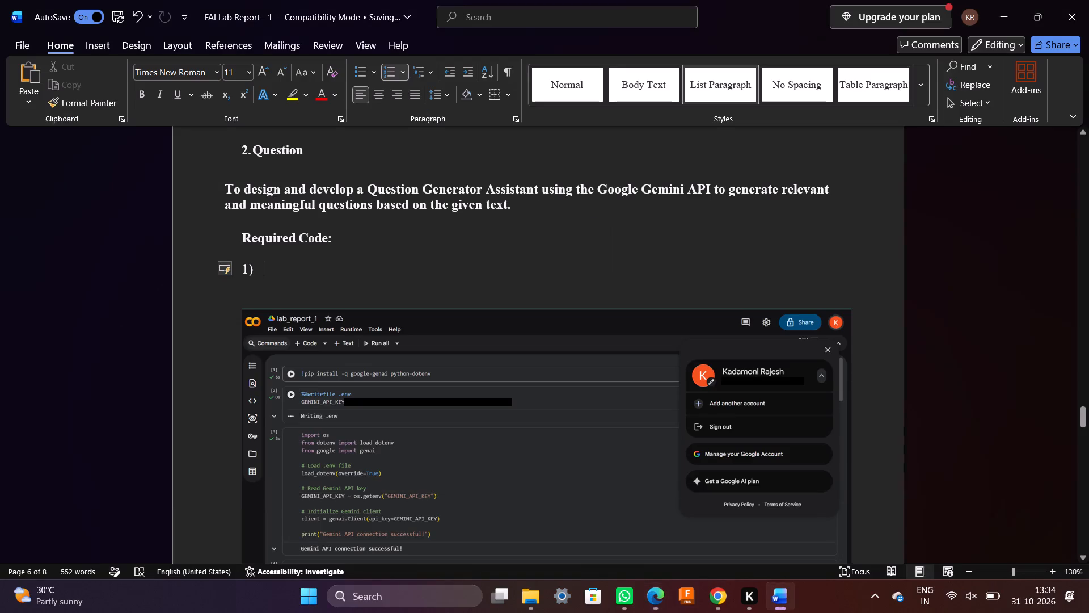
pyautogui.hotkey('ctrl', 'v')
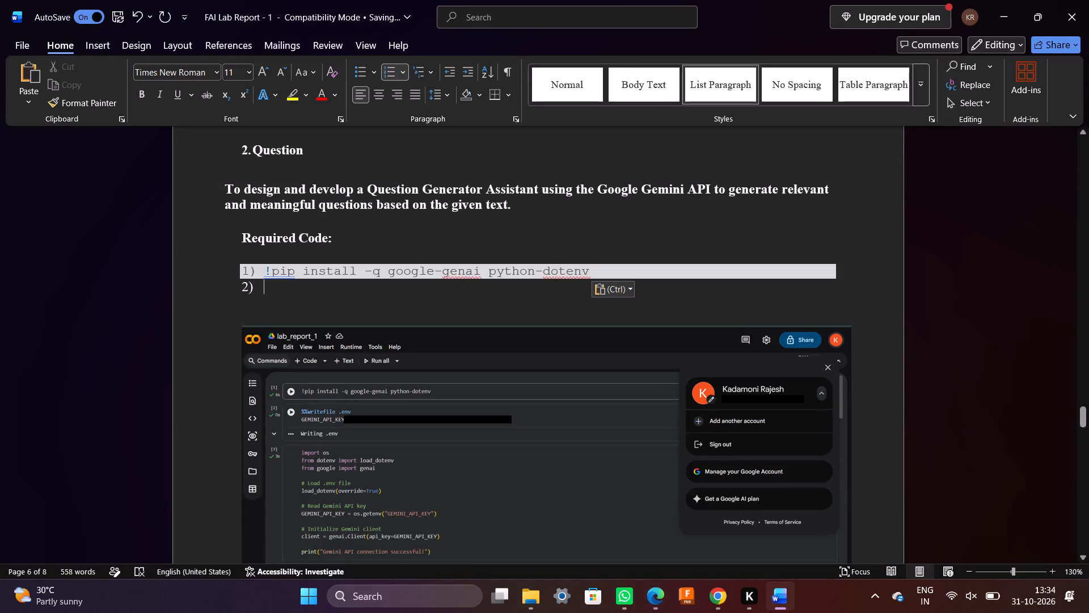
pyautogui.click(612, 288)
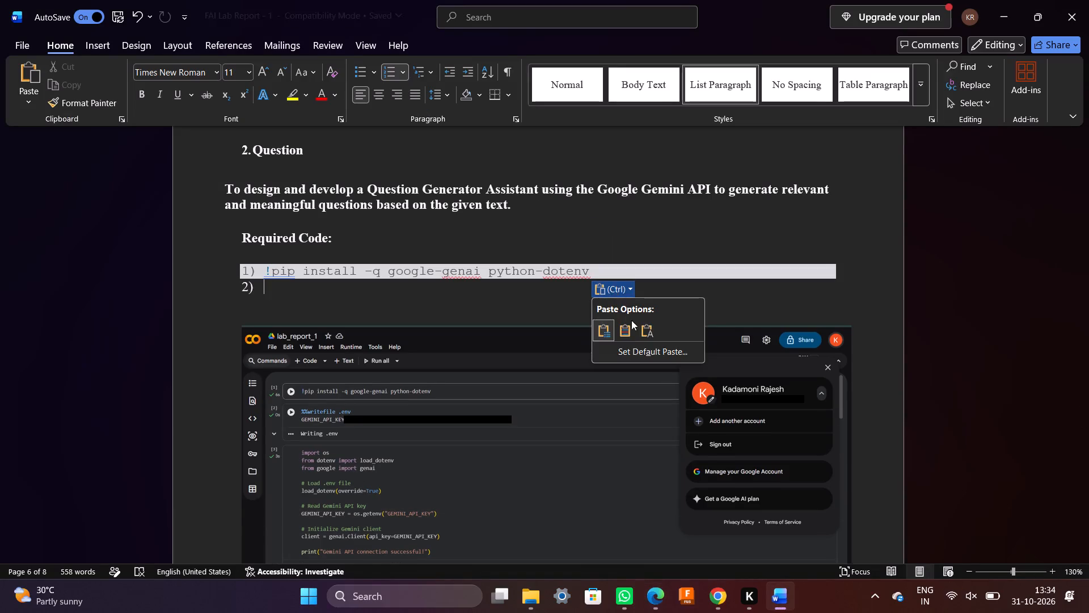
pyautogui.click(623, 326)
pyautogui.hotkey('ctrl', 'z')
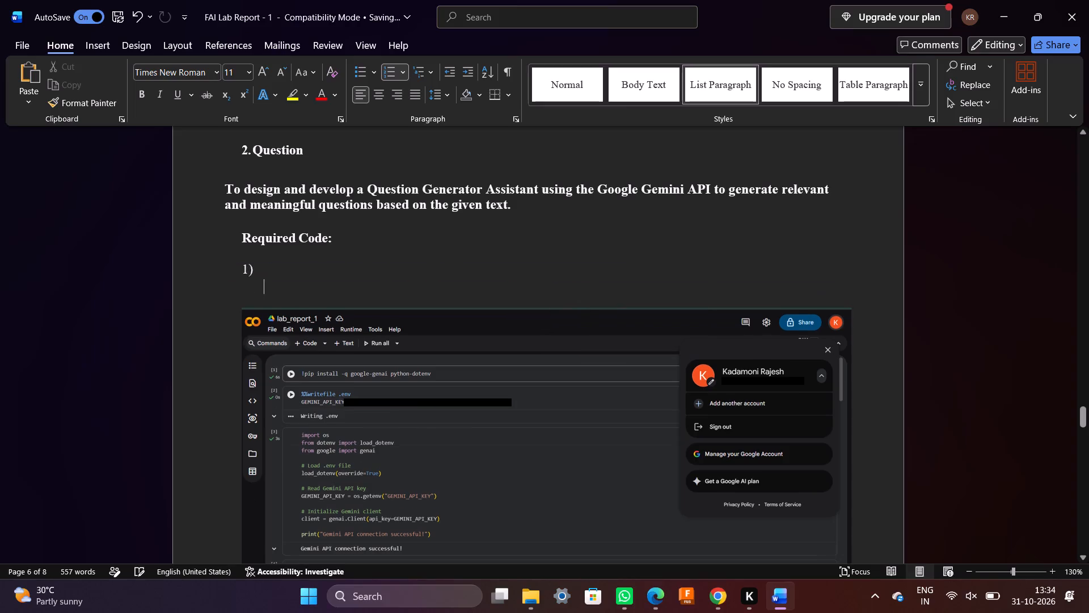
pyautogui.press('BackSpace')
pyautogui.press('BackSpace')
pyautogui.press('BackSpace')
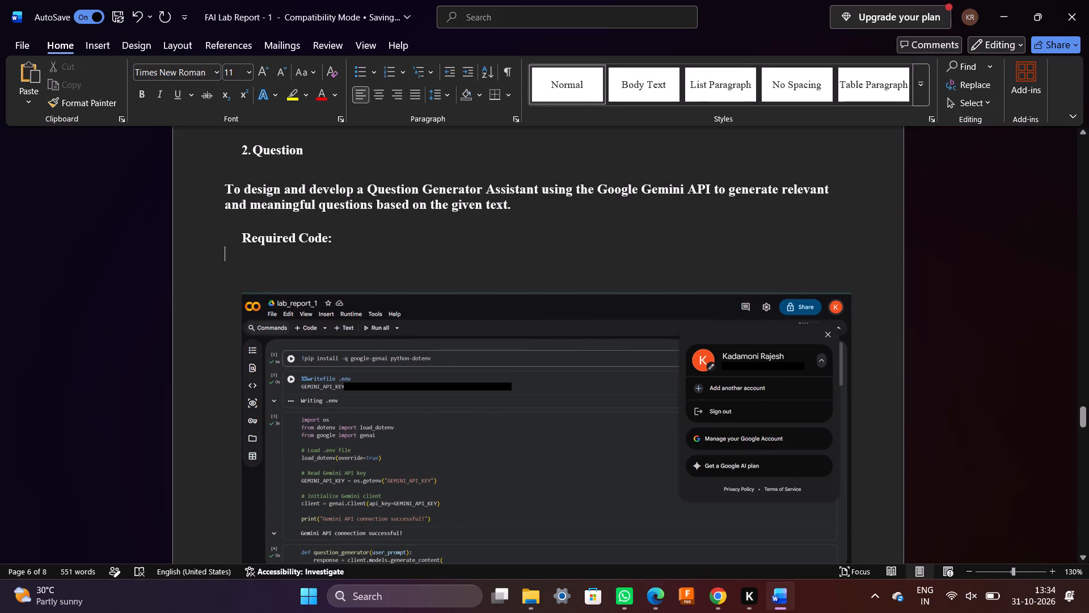
# Start a numbered list with 1) on a new line between Question 2's task description and the Required Code heading.
pyautogui.click(313, 222)
pyautogui.write('1)')
pyautogui.press('Return')
pyautogui.press('BackSpace')
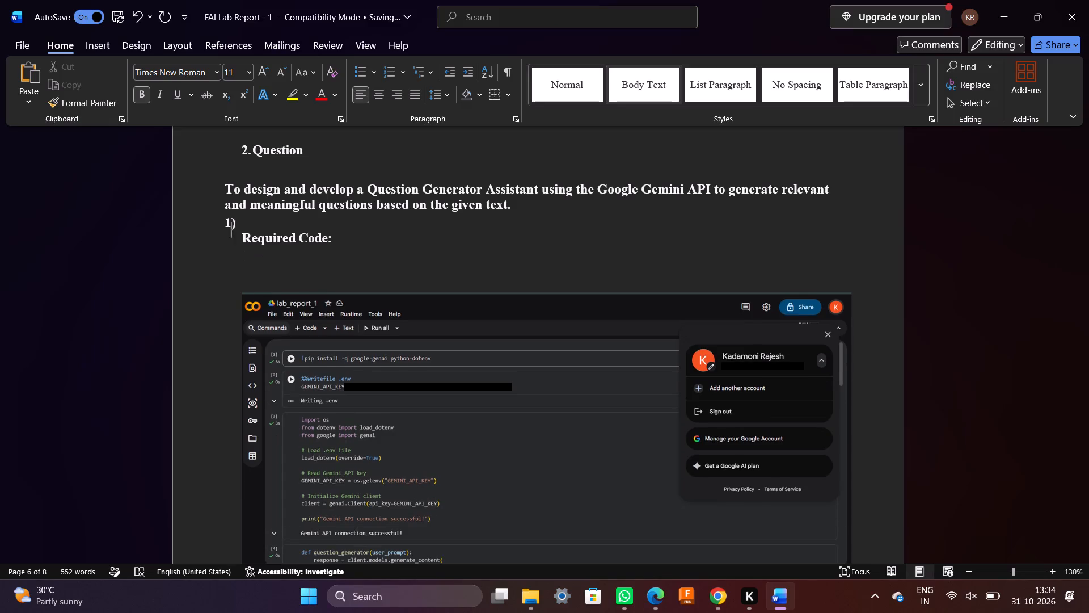
pyautogui.press('BackSpace')
pyautogui.press('BackSpace')
pyautogui.press('Return')
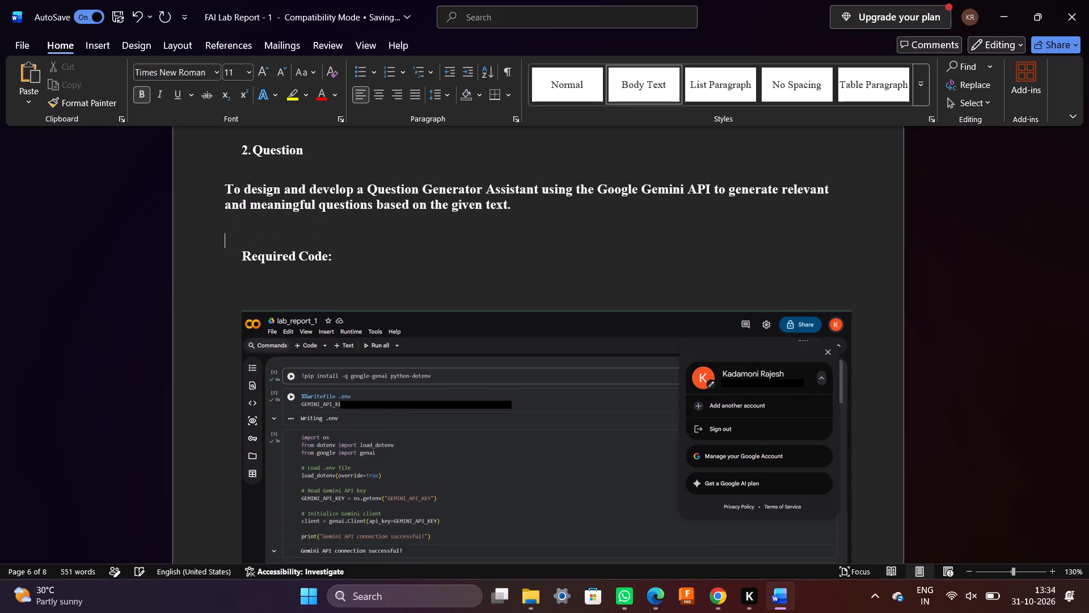
pyautogui.write('1)')
pyautogui.press('space')
# Paste the copied !pip install -q google-genai python-dotenv line as item 1, keeping text only.
pyautogui.press('super+v')
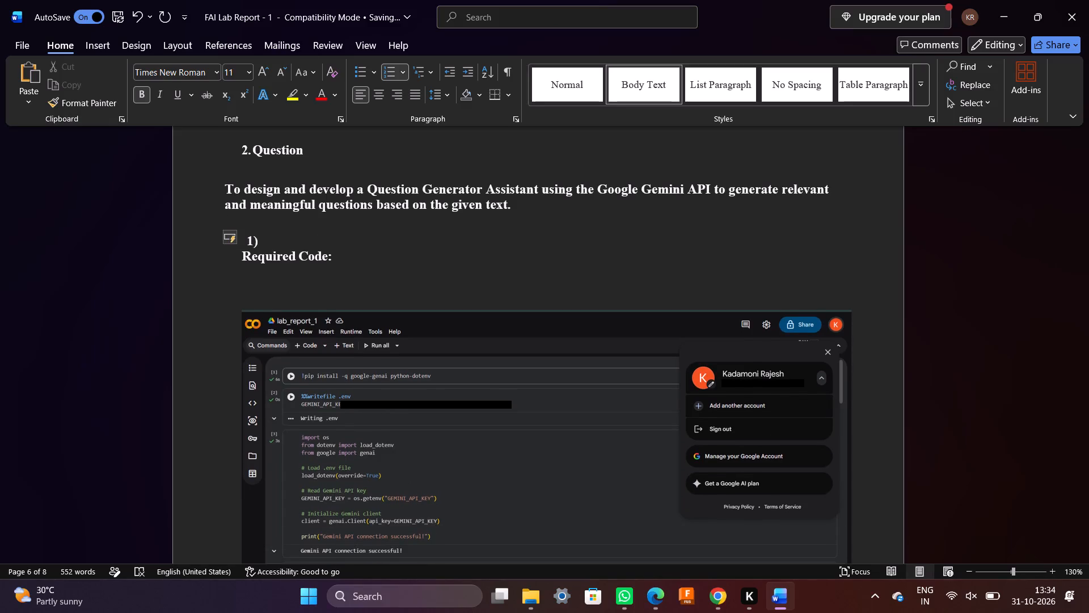
pyautogui.click(104, 251)
pyautogui.hotkey('ctrl', 'v')
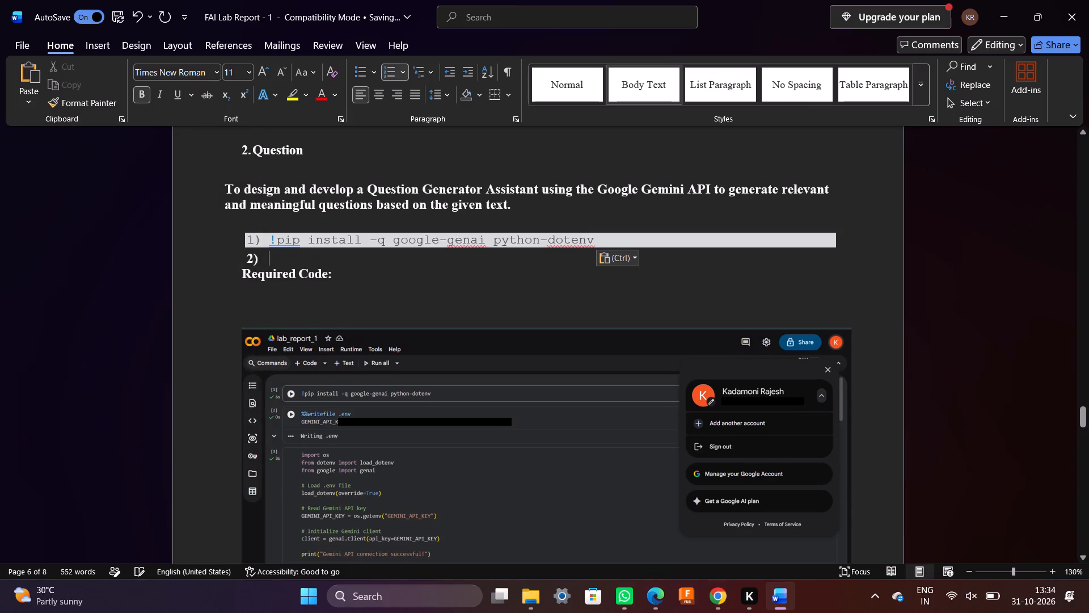
pyautogui.click(616, 255)
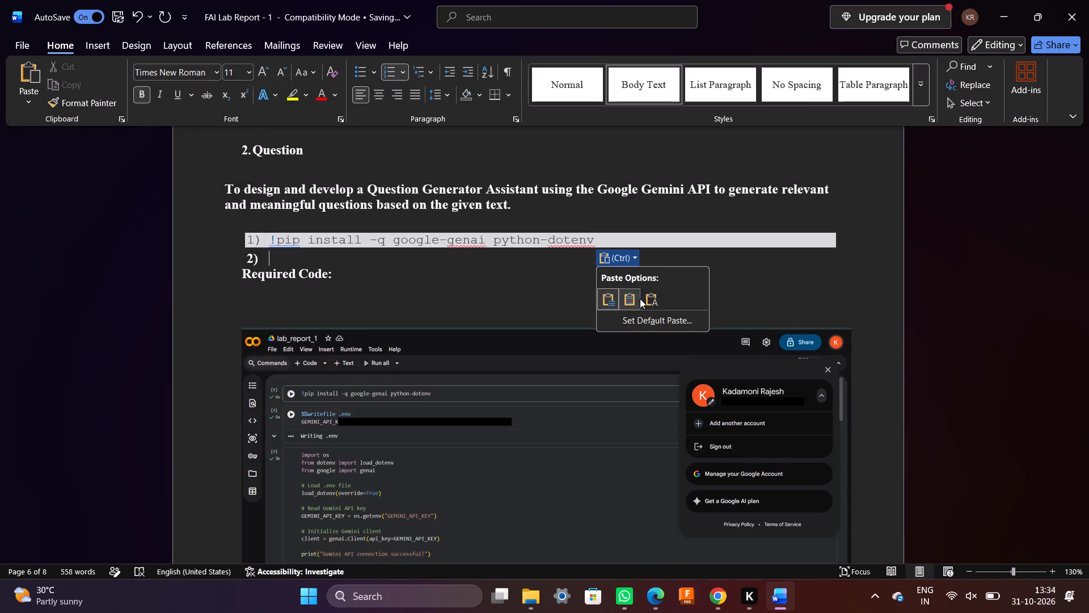
pyautogui.click(646, 302)
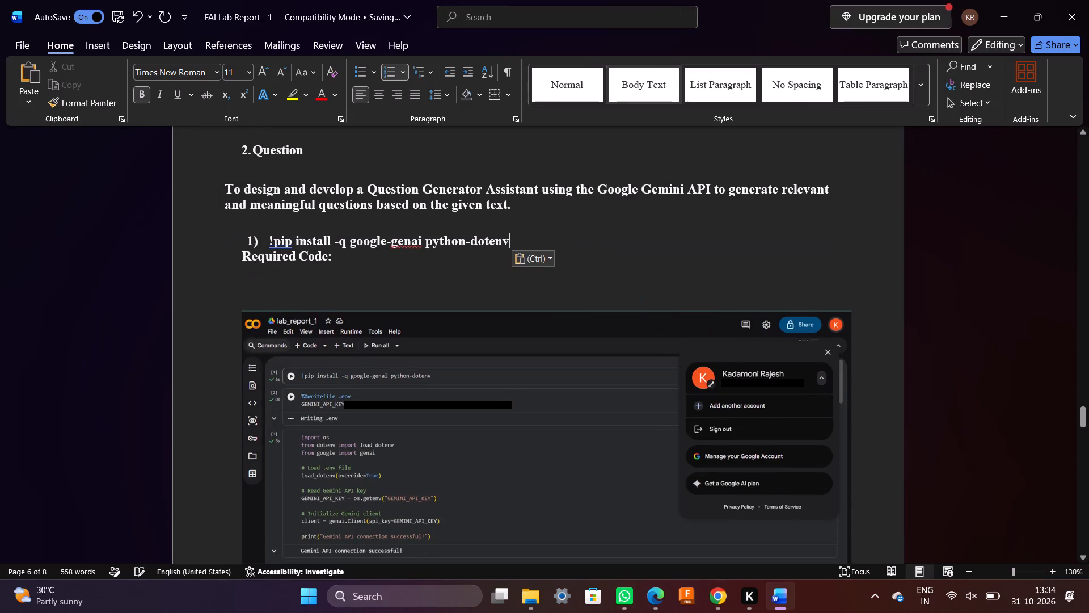
# Paste the %%writefile .env cell from the clipboard history starting at item 2, keeping text only, and add an empty item after it.
pyautogui.press('Return')
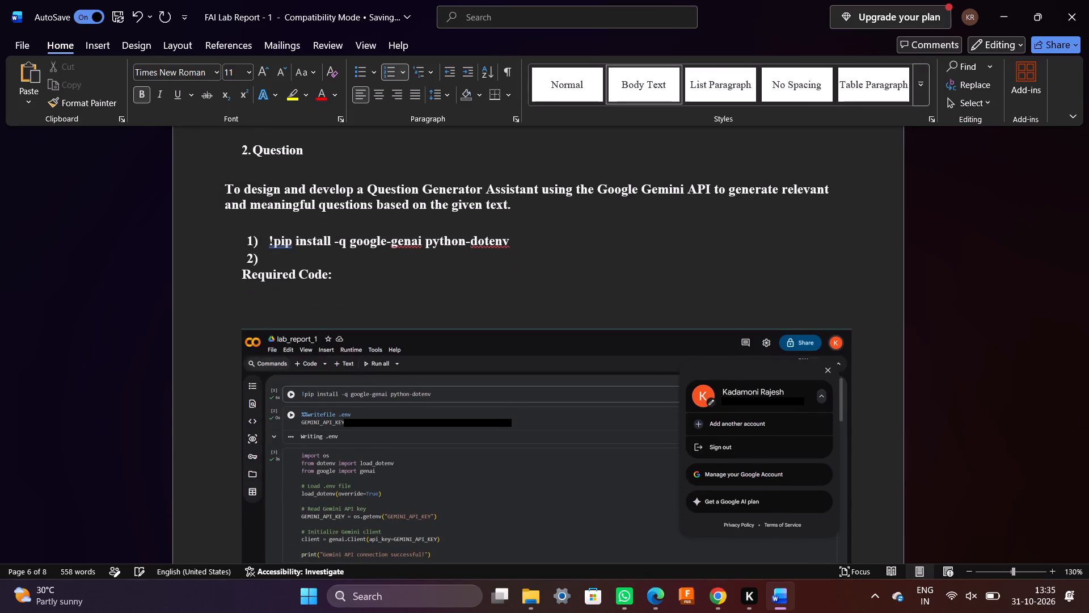
pyautogui.press('super+v')
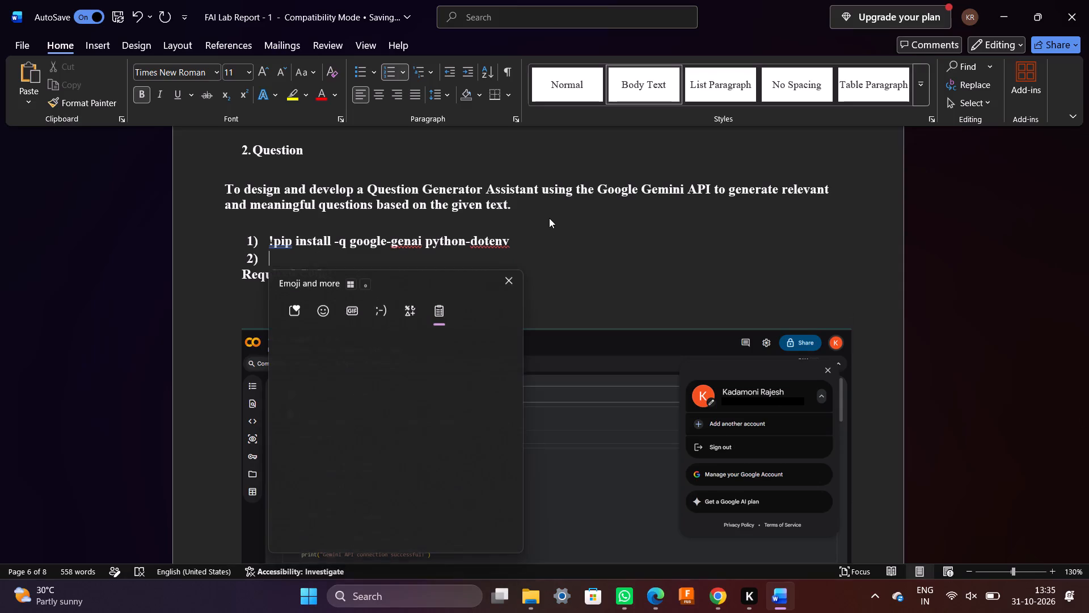
pyautogui.click(379, 443)
pyautogui.hotkey('ctrl', 'v')
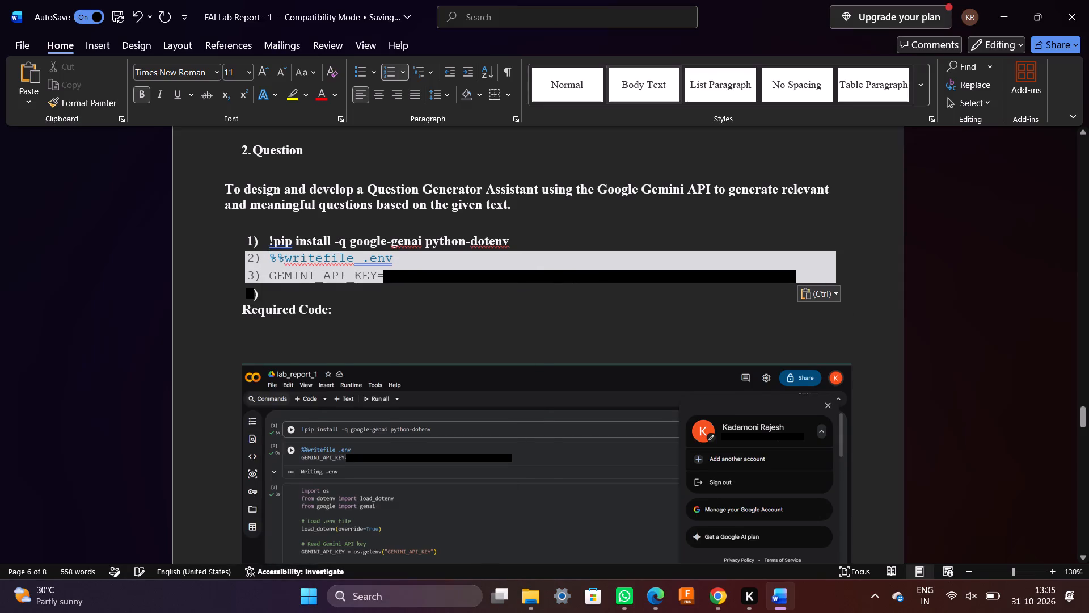
pyautogui.click(823, 296)
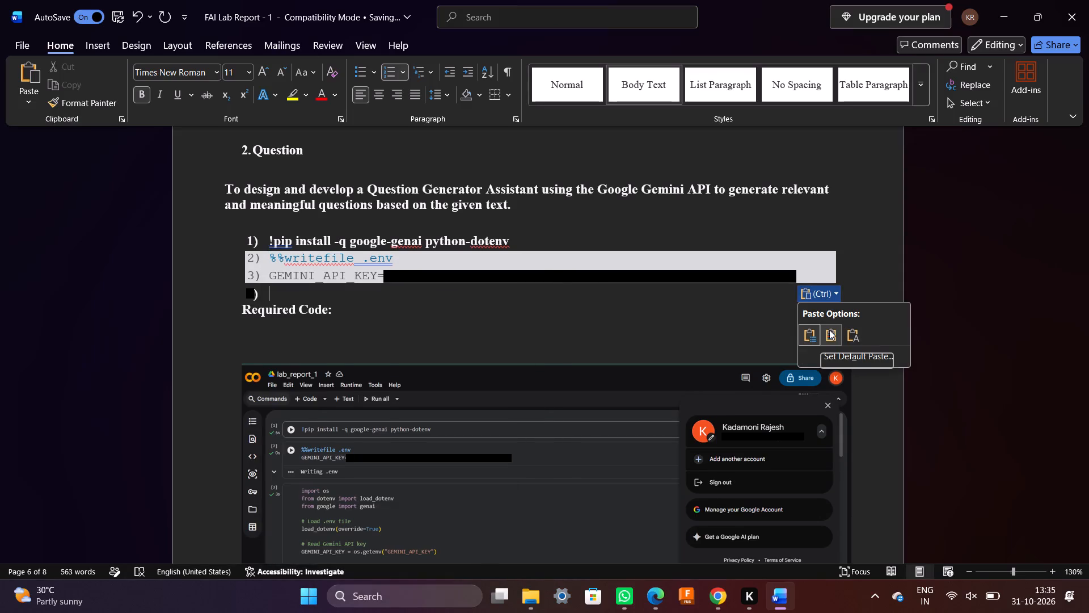
pyautogui.click(851, 329)
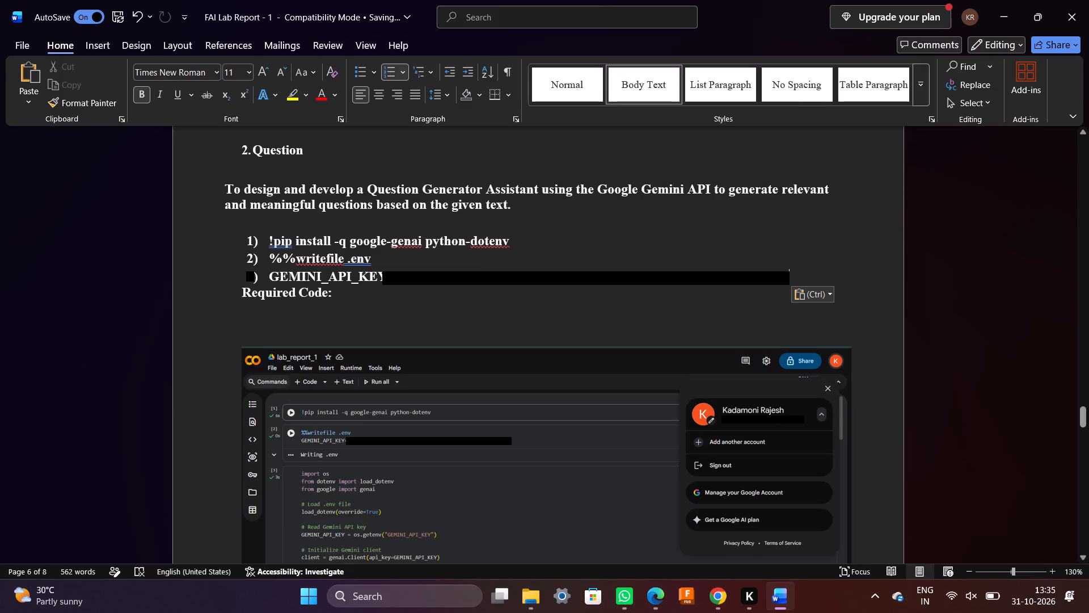
pyautogui.press('Return')
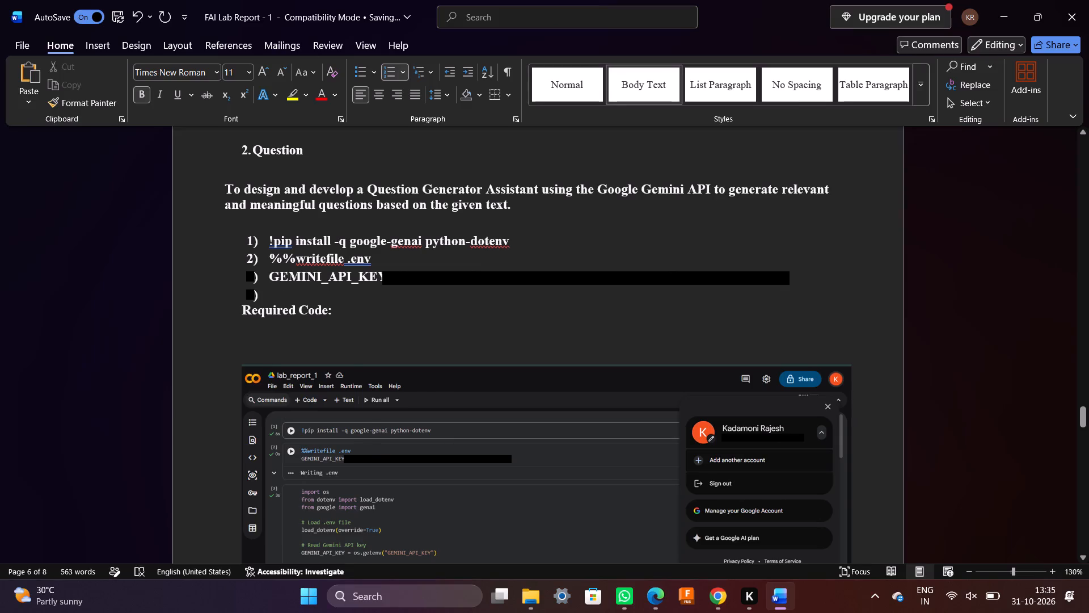
# Remove the numbering from the GEMINI_API_KEY line and indent it with spaces to align under item 2's text.
pyautogui.click(265, 274)
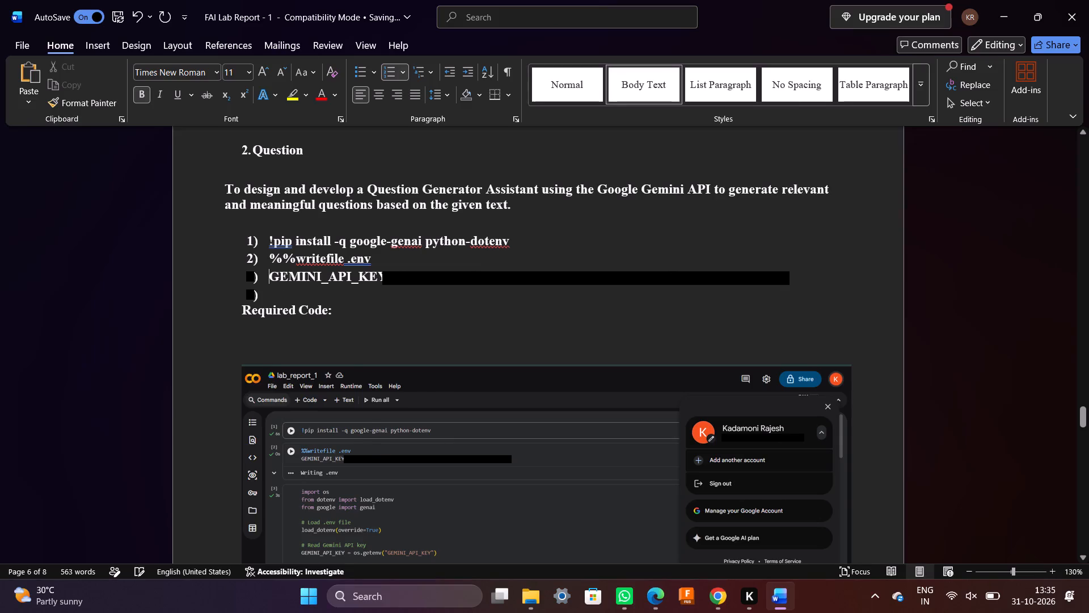
pyautogui.moveTo(261, 274); pyautogui.dragTo(245, 274)
pyautogui.moveTo(245, 274); pyautogui.dragTo(257, 276)
pyautogui.click(257, 276)
pyautogui.press('BackSpace')
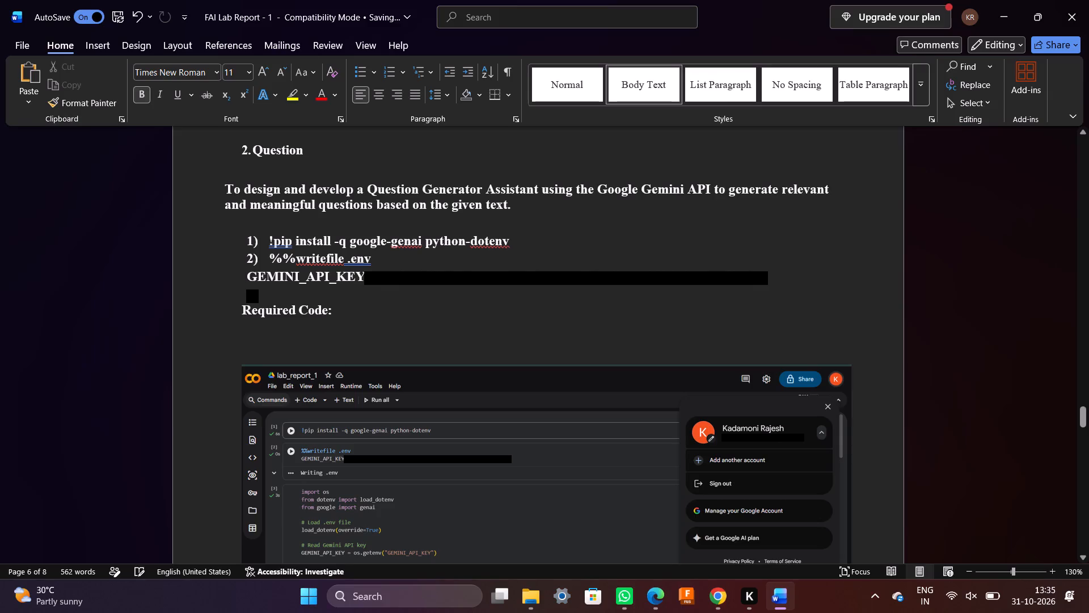
pyautogui.press('space')
pyautogui.press('space')
pyautogui.press('space')
pyautogui.press('space')
pyautogui.press('space')
pyautogui.press('space')
pyautogui.press('space')
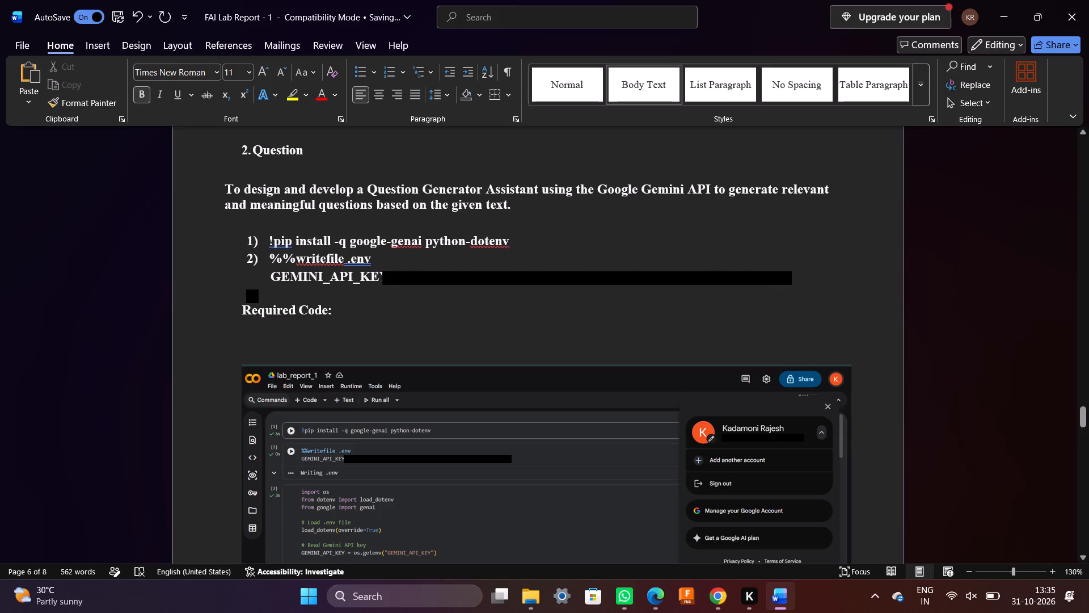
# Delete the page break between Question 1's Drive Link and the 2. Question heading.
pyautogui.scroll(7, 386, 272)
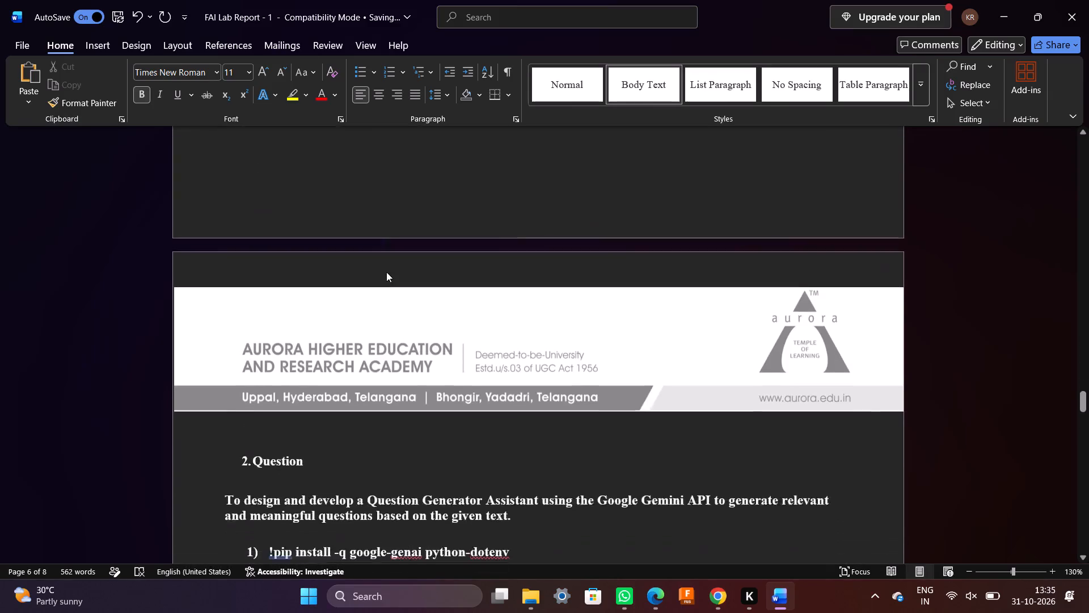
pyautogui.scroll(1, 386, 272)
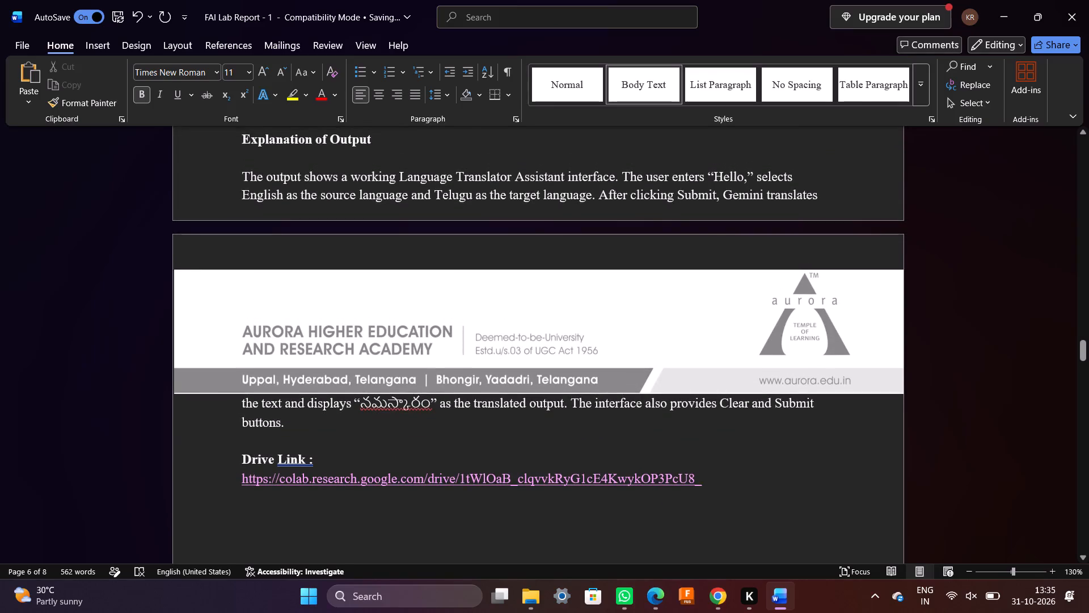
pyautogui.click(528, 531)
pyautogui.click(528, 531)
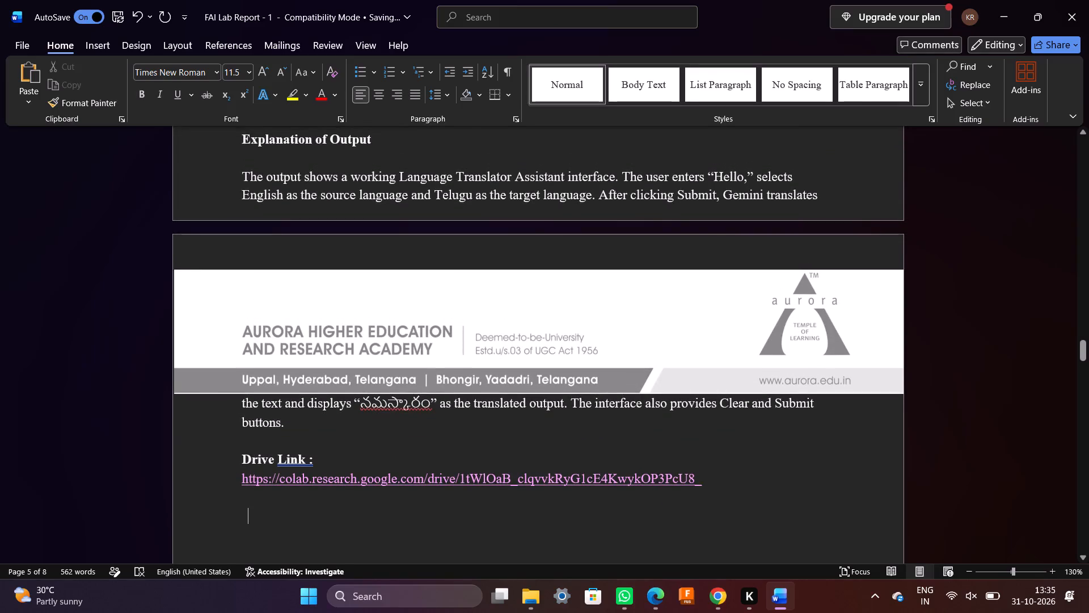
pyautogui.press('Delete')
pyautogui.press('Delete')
pyautogui.scroll(-1, 528, 531)
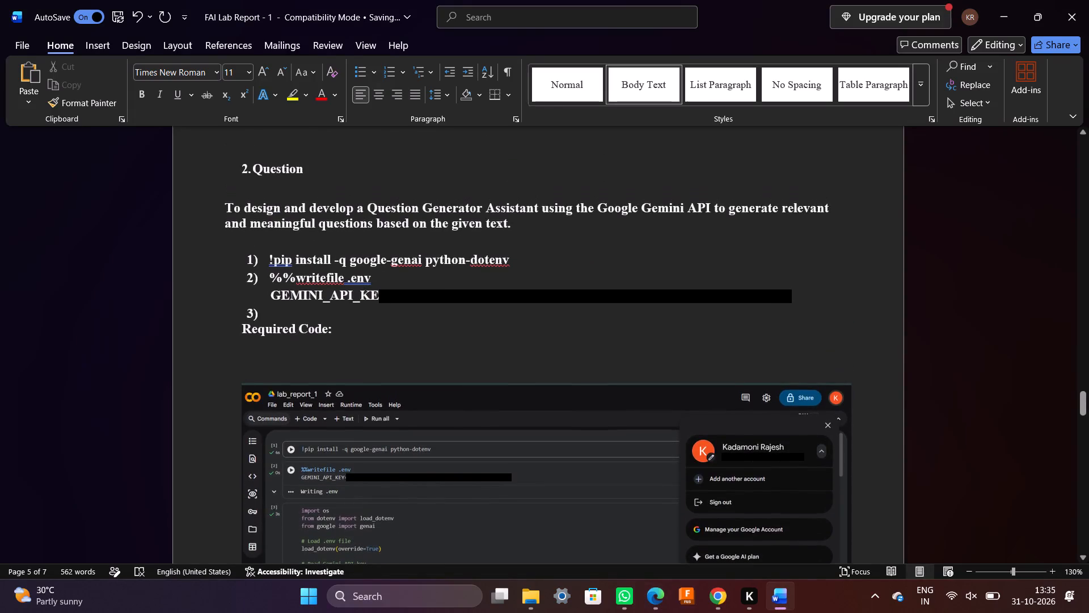
pyautogui.moveTo(264, 322); pyautogui.dragTo(241, 251)
pyautogui.click(241, 251)
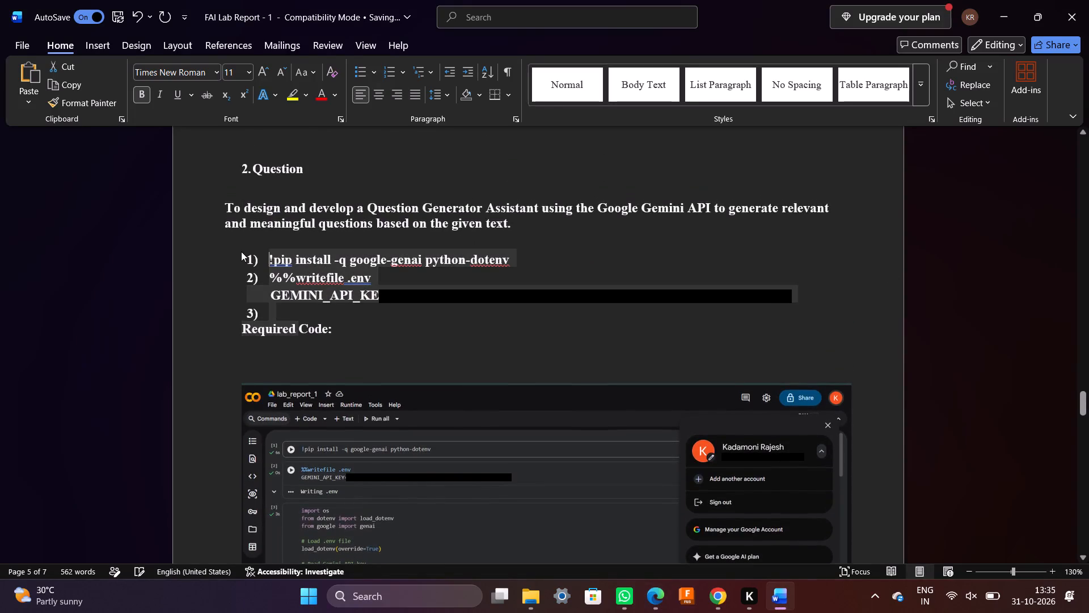
pyautogui.hotkey('ctrl', 'z')
pyautogui.hotkey('ctrl', 'z')
pyautogui.hotkey('ctrl', 'z')
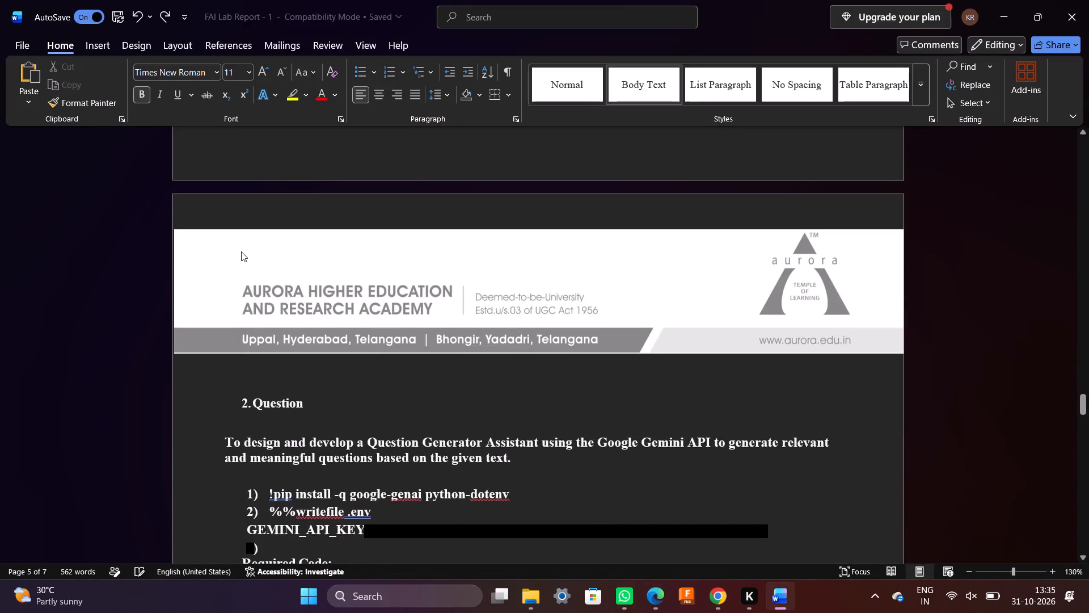
pyautogui.hotkey('ctrl', 'z')
pyautogui.hotkey('ctrl', 'z')
pyautogui.hotkey('ctrl', 'z')
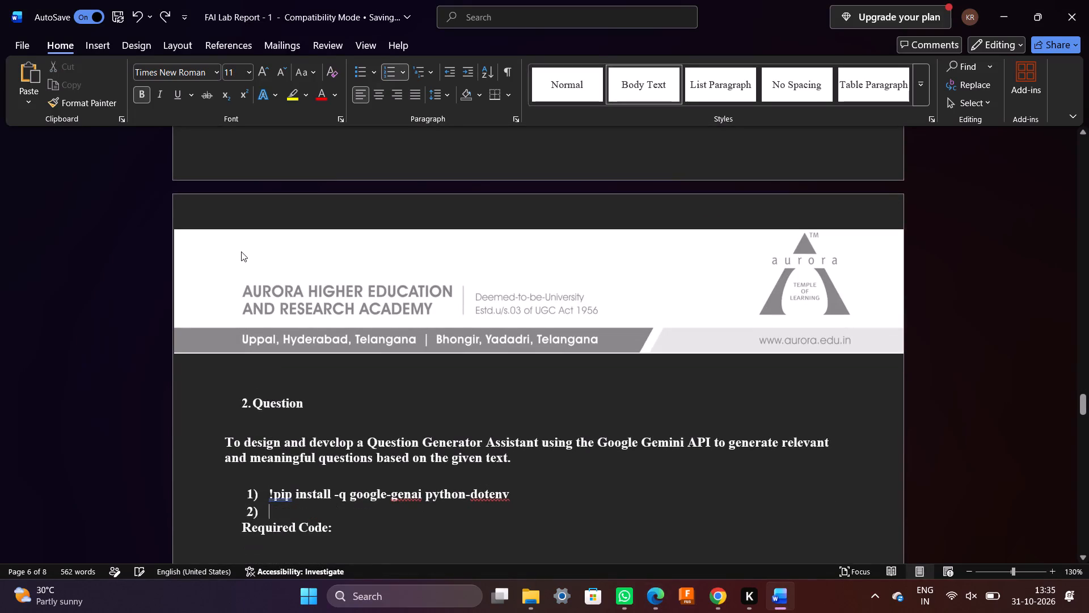
pyautogui.hotkey('ctrl', 'z')
pyautogui.hotkey('ctrl', 'z')
pyautogui.hotkey('ctrl', 'z')
pyautogui.hotkey('ctrl', 'z')
pyautogui.hotkey('ctrl', 'z')
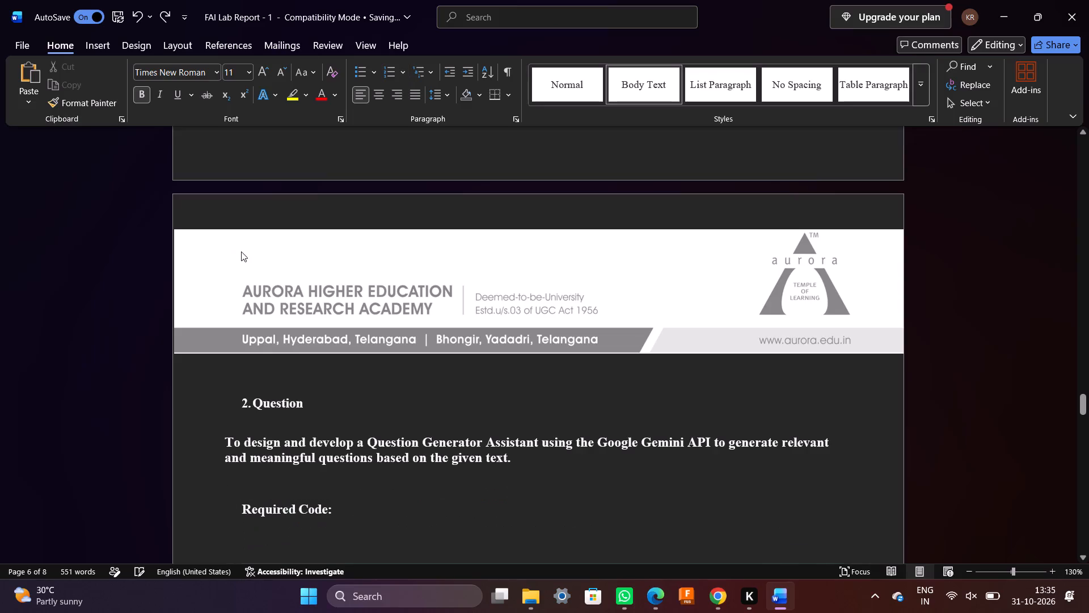
# Delete the page break and empty lines between Question 1's Drive Link and the 2. Question heading.
pyautogui.scroll(2, 241, 251)
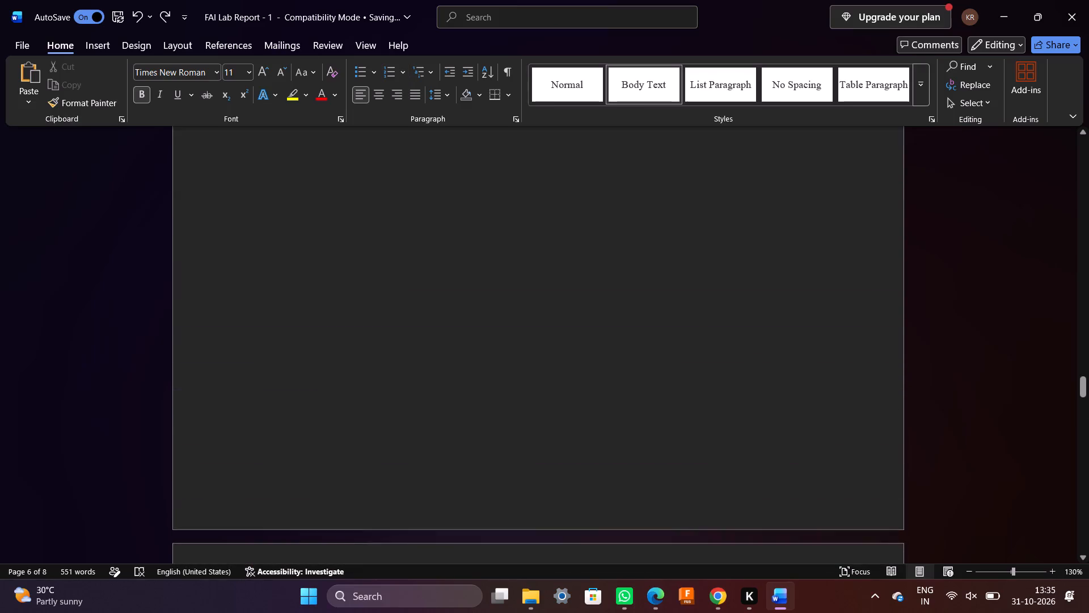
pyautogui.scroll(3, 240, 290)
pyautogui.click(240, 290)
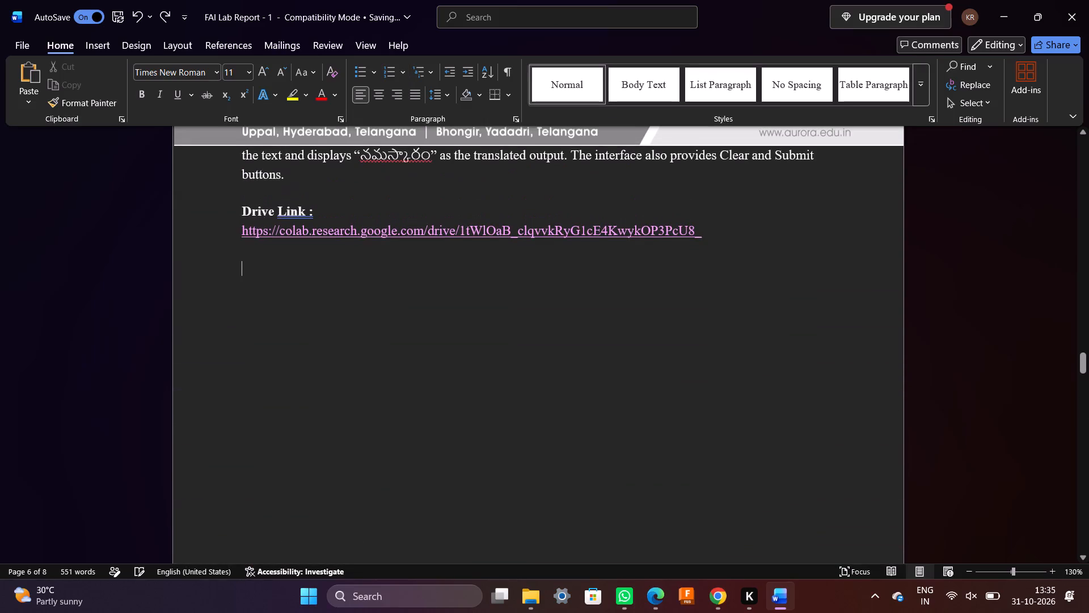
pyautogui.press('Delete')
pyautogui.press('Delete')
pyautogui.press('Delete')
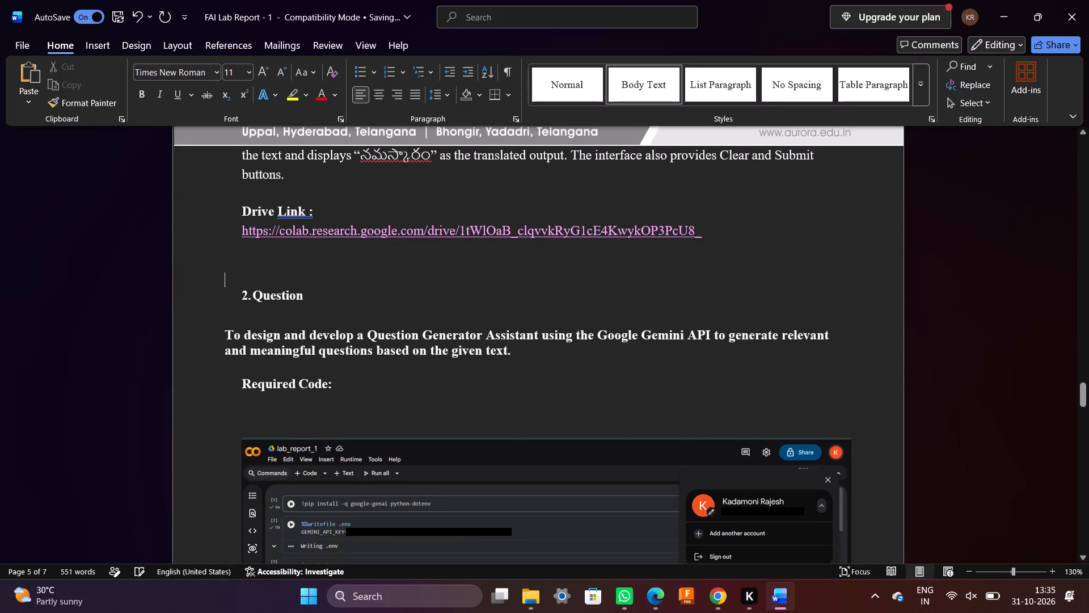
pyautogui.press('Delete')
# Look through the rest of Question 2's section, including its code screenshots, Explanation of Output and Final Output.
pyautogui.click(355, 349)
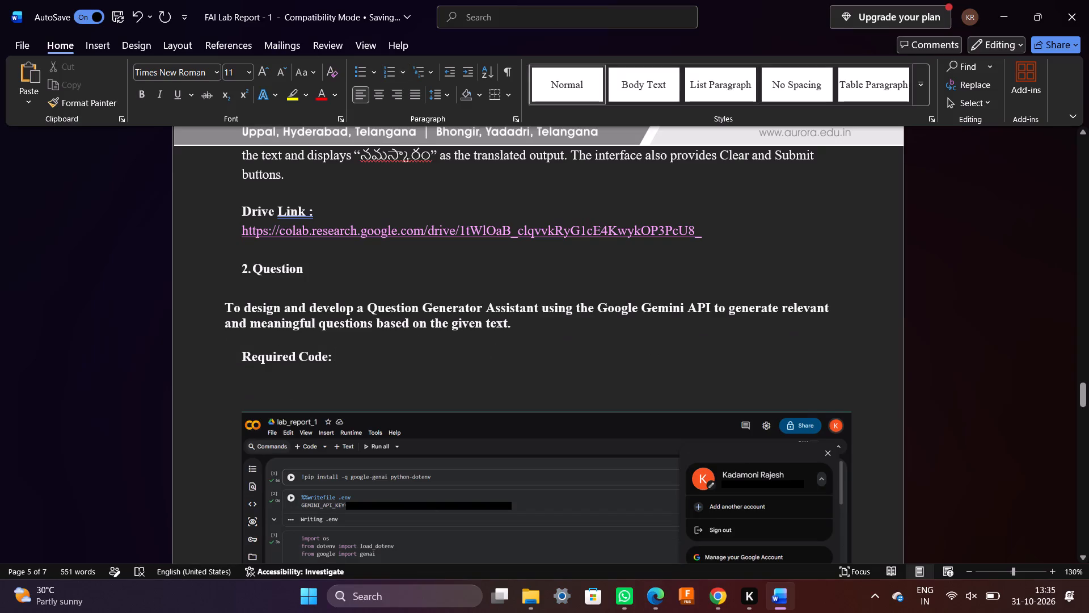
pyautogui.scroll(-4, 355, 349)
pyautogui.scroll(2, 355, 349)
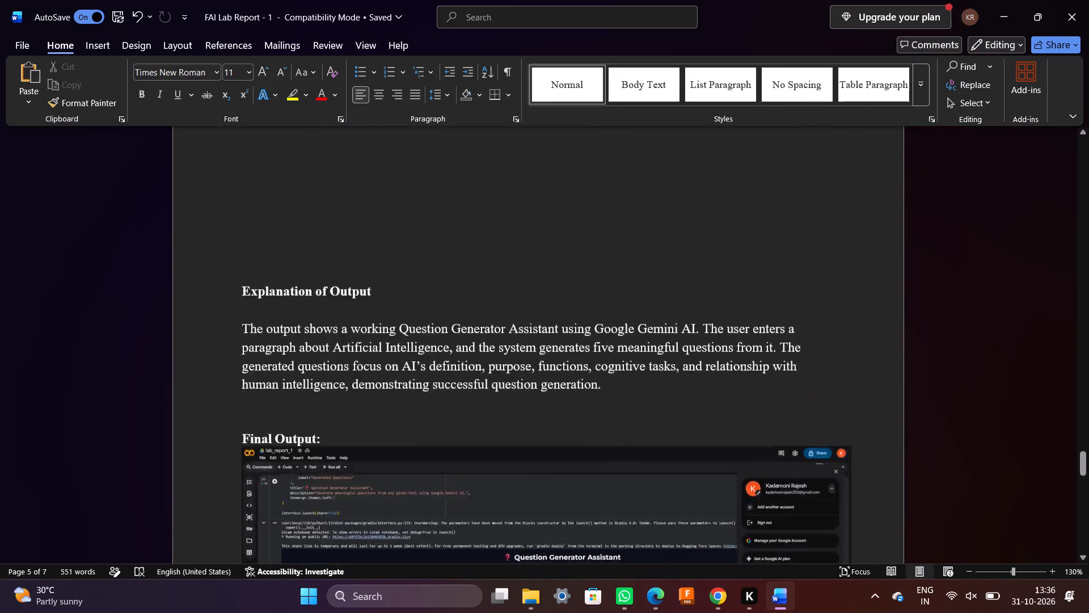
pyautogui.scroll(4, 355, 349)
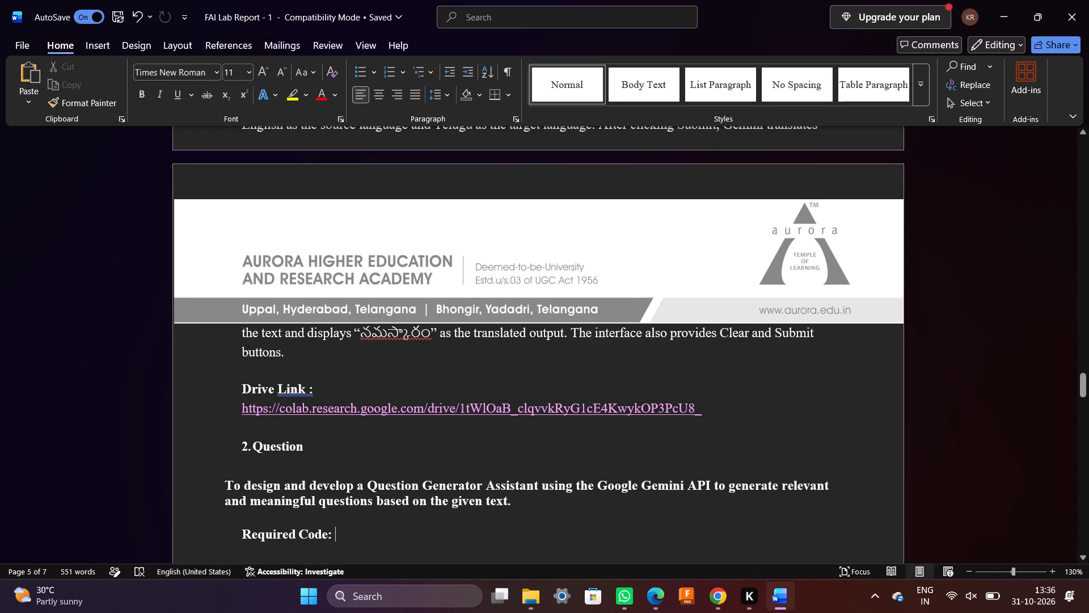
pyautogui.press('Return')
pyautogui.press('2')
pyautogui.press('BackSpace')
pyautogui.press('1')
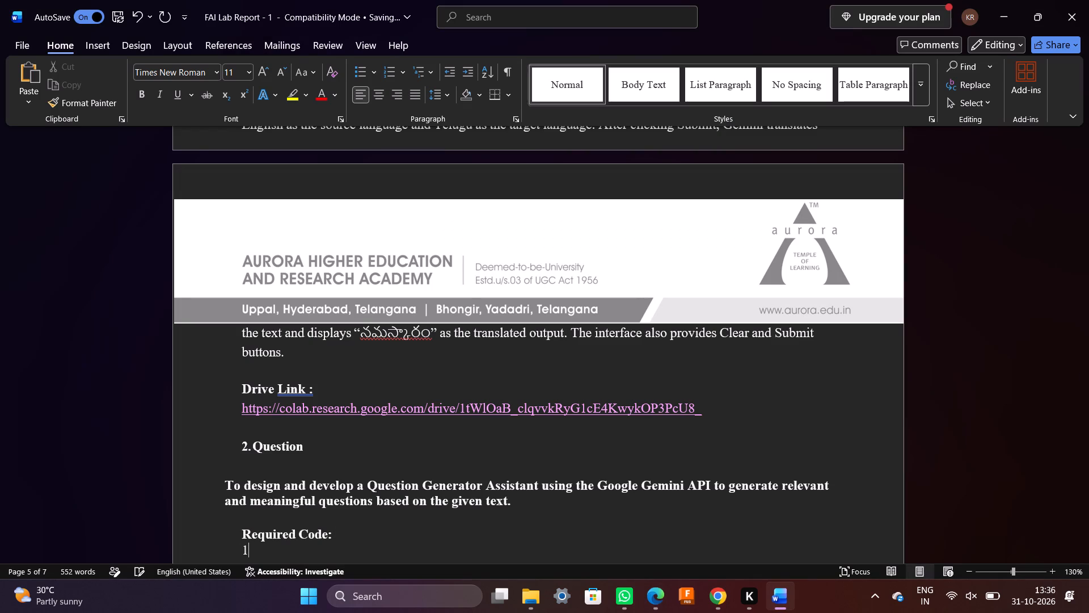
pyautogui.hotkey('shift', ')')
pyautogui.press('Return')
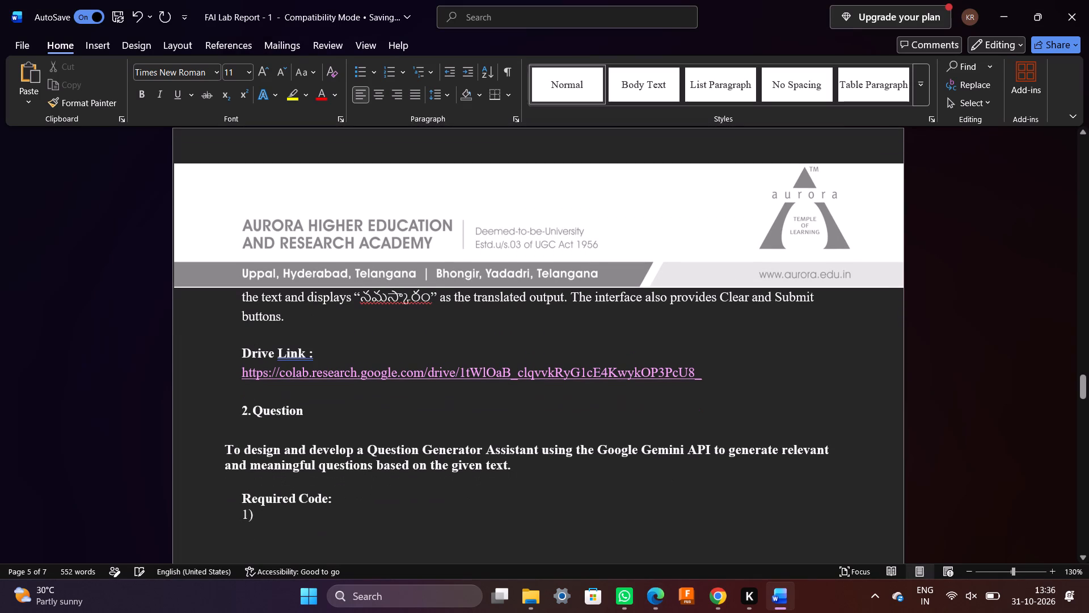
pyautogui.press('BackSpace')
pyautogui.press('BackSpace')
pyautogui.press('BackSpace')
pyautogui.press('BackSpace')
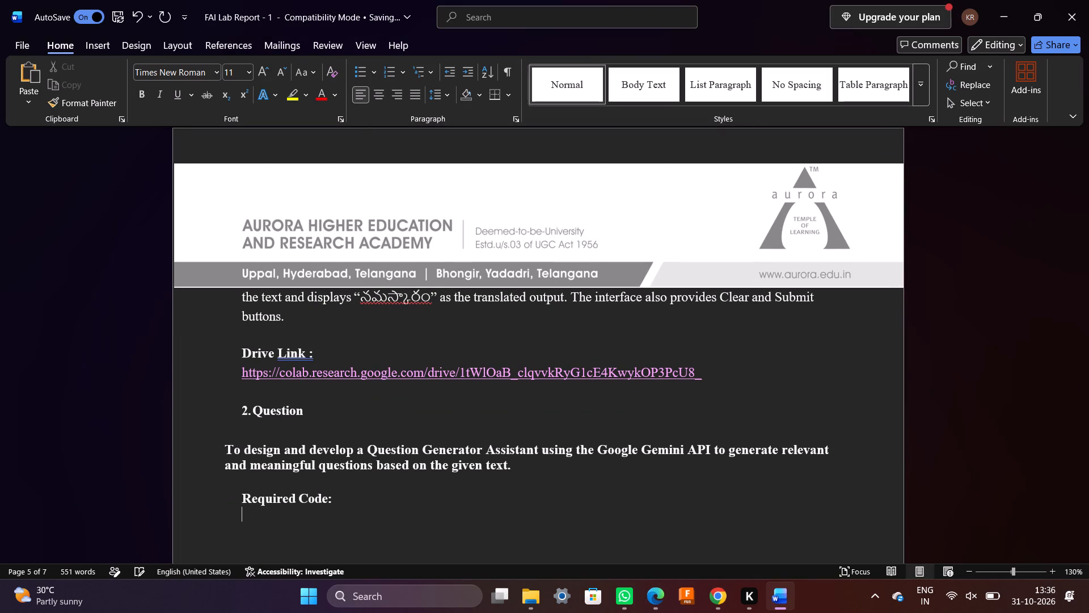
# Remove the extra empty lines between Question 2's Required Code heading and the first code screenshot.
pyautogui.click(281, 481)
pyautogui.scroll(-1, 281, 481)
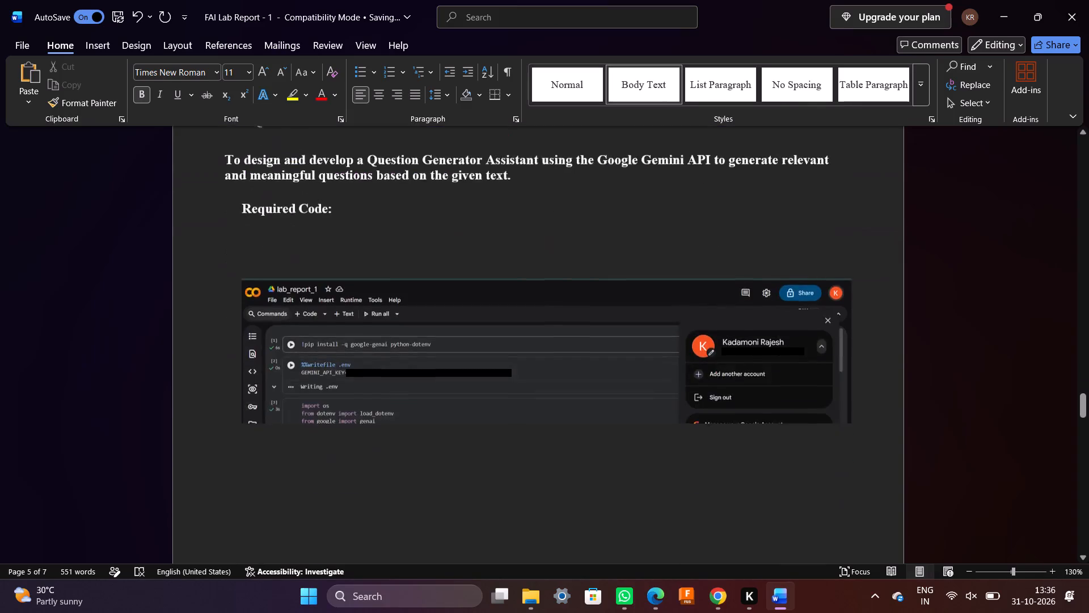
pyautogui.click(272, 226)
pyautogui.press('BackSpace')
pyautogui.press('BackSpace')
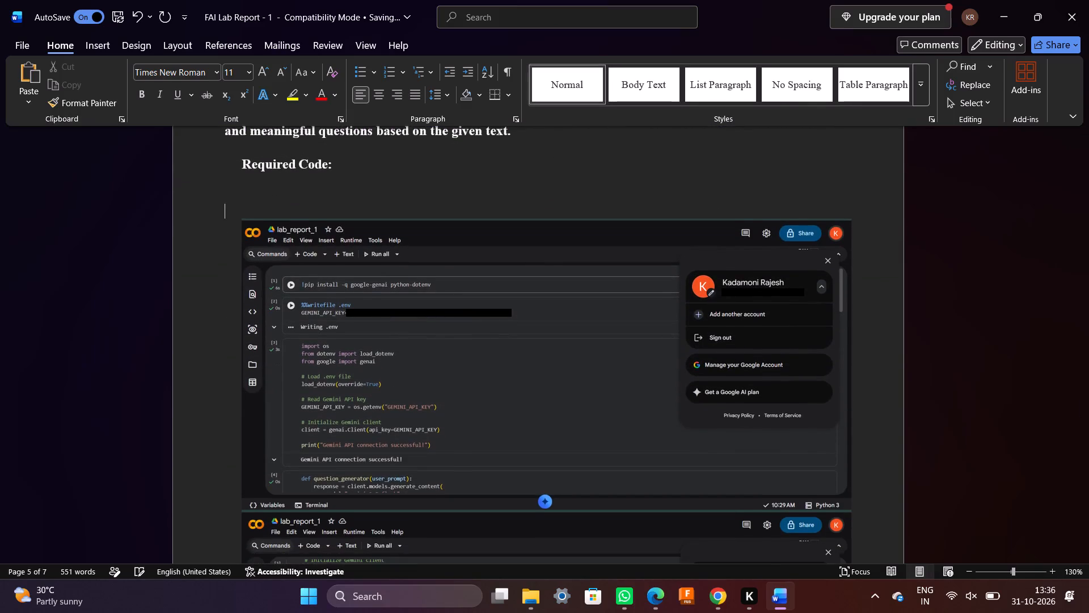
pyautogui.press('BackSpace')
pyautogui.press('BackSpace')
# Start a numbered list with 1) above Question 2's Required Code heading and paste the copied import os cell into it.
pyautogui.scroll(1, 272, 226)
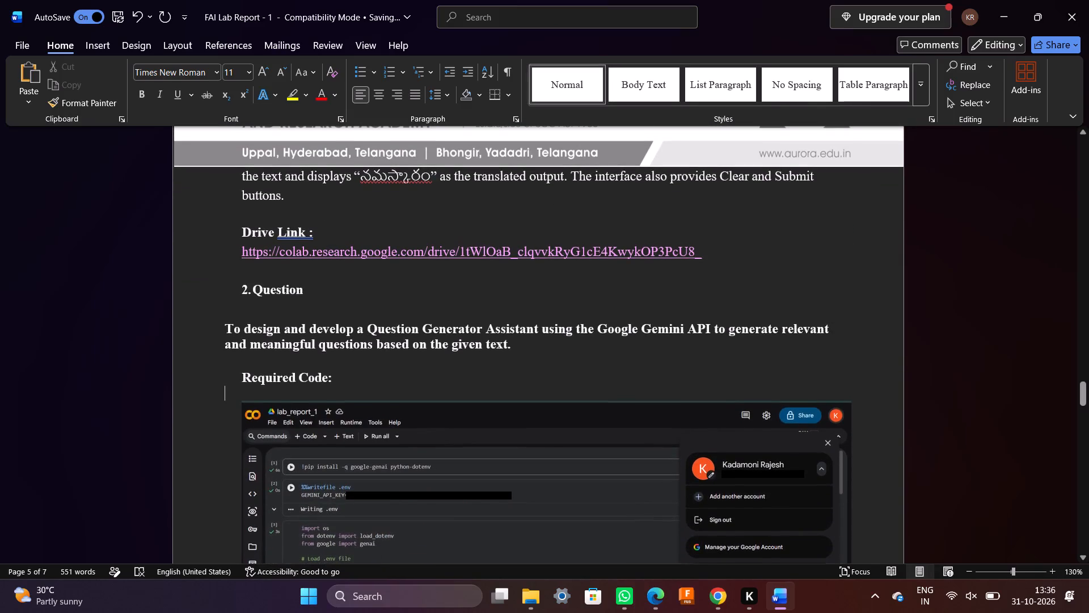
pyautogui.click(246, 360)
pyautogui.write('1)')
pyautogui.press('space')
pyautogui.hotkey('ctrl', 'v')
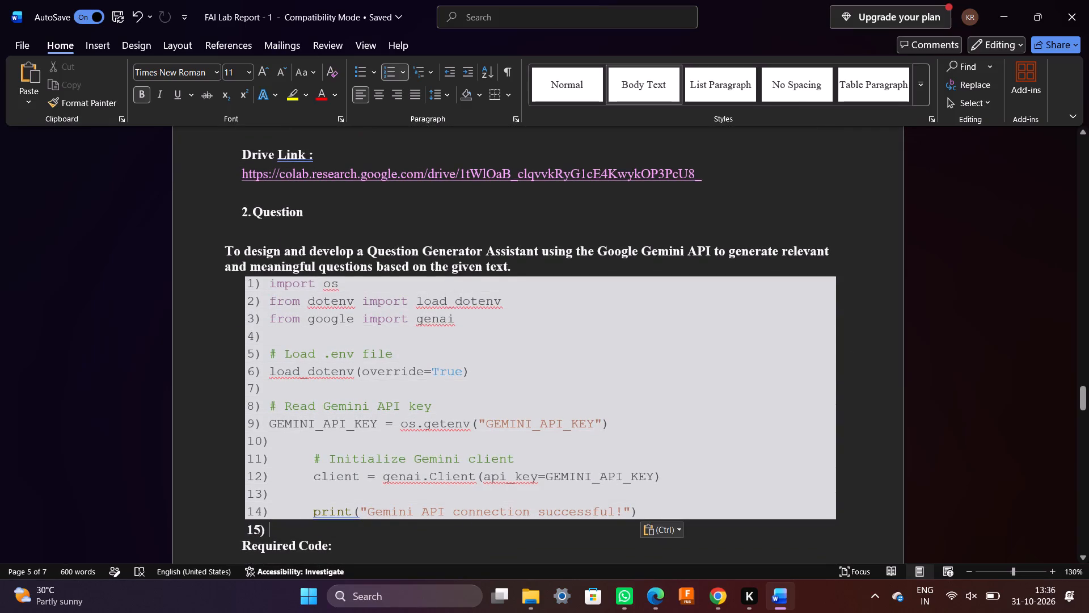
# Check the pasted code under Question 2 against the Required Code layout of Question 1 and the code screenshots.
pyautogui.scroll(-1, 246, 360)
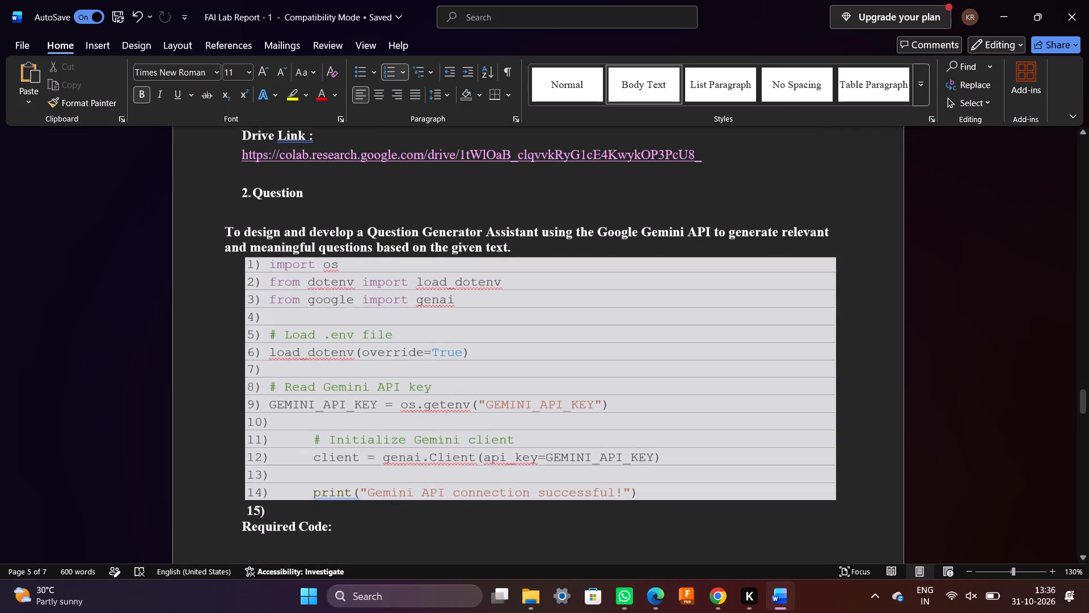
pyautogui.scroll(-1, 246, 360)
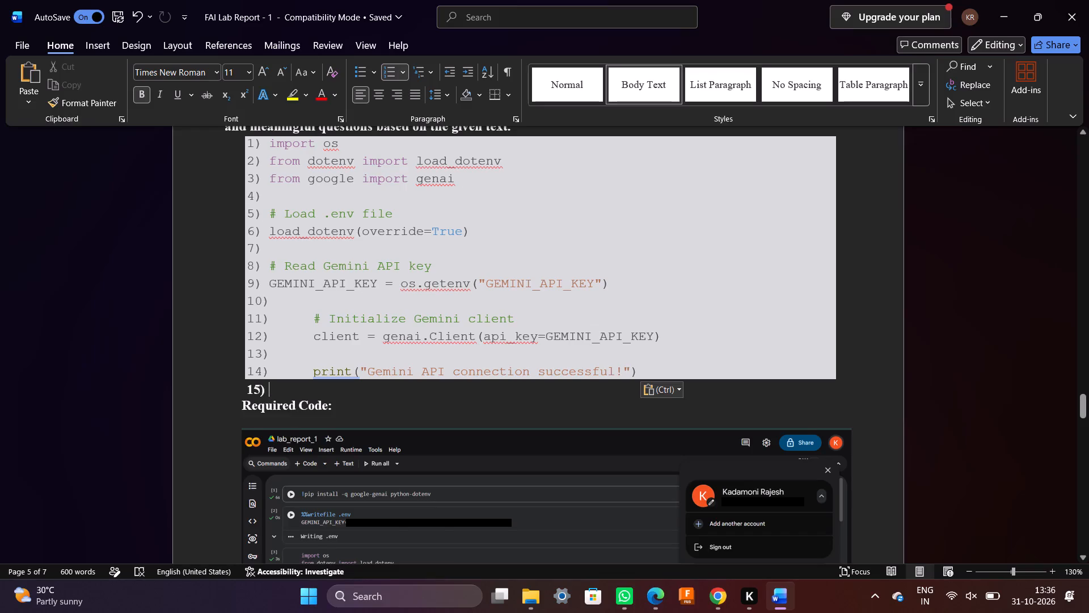
pyautogui.scroll(1, 420, 263)
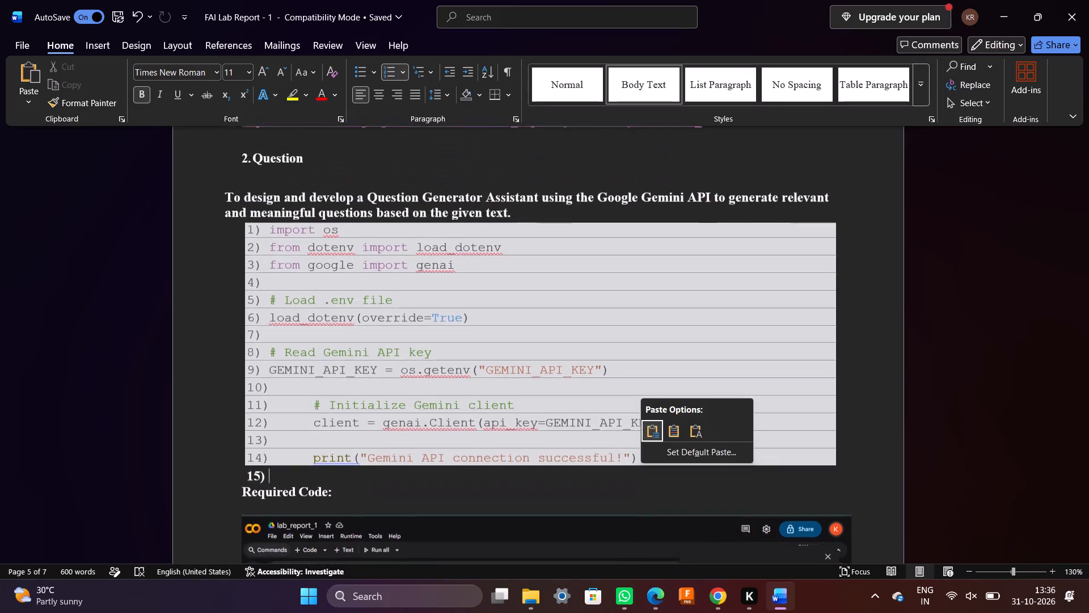
pyautogui.scroll(1, 420, 263)
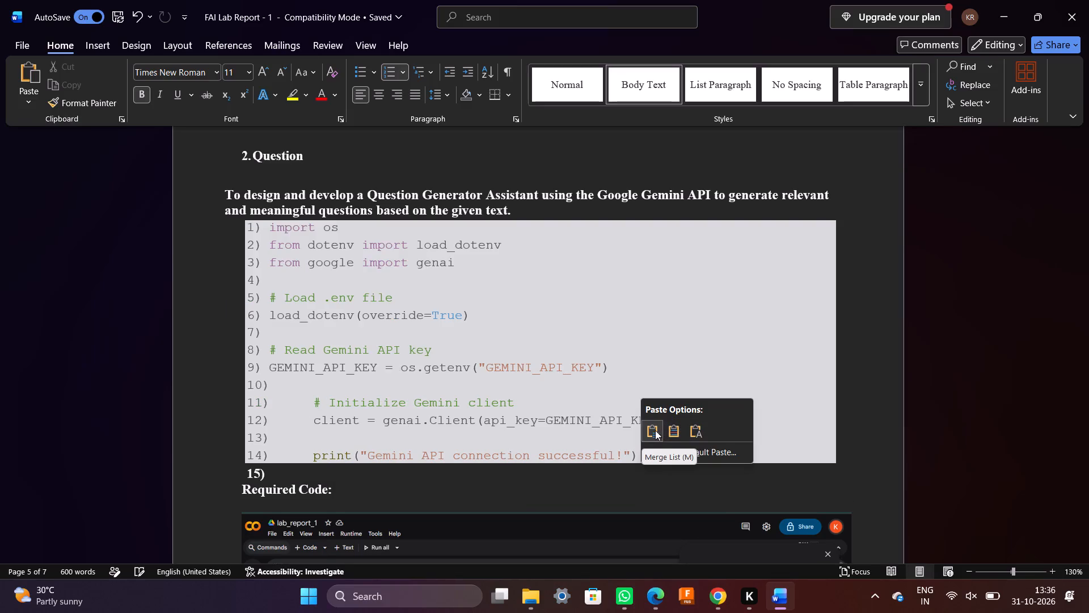
pyautogui.click(845, 308)
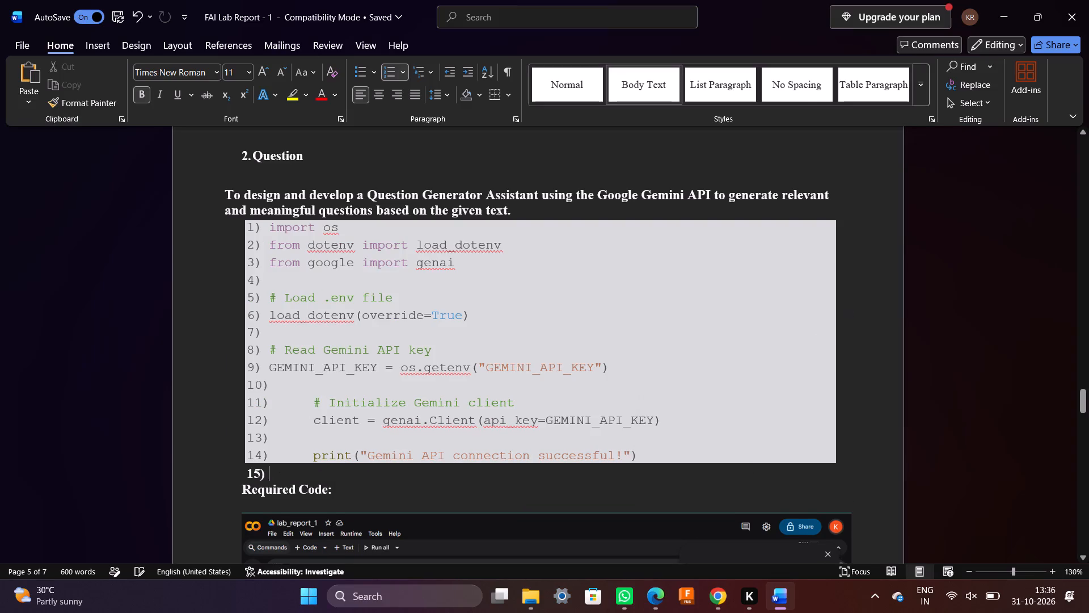
pyautogui.scroll(8, 845, 308)
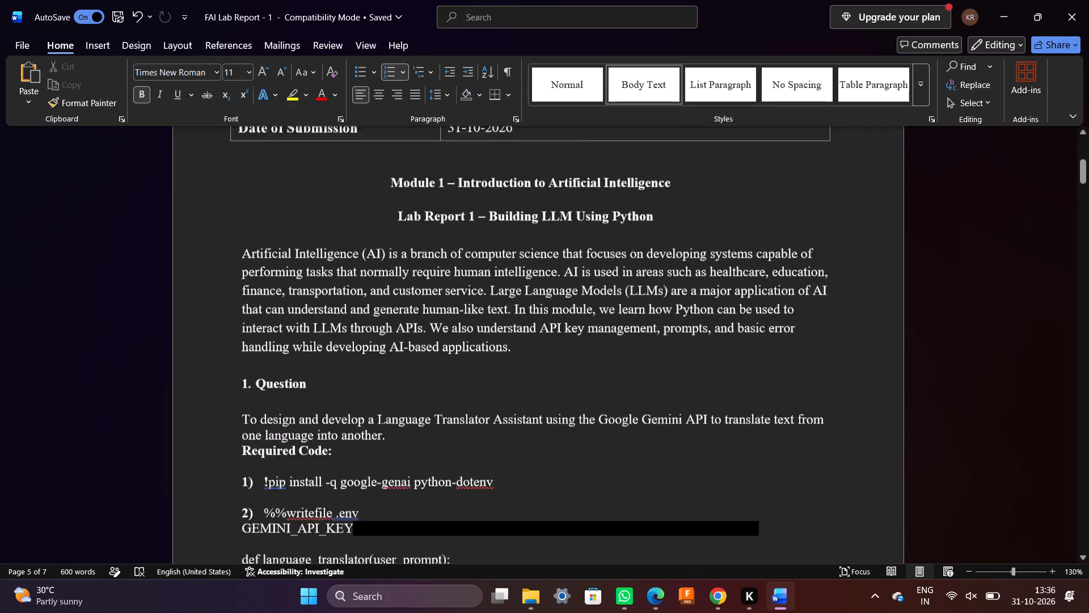
pyautogui.scroll(-6, 845, 308)
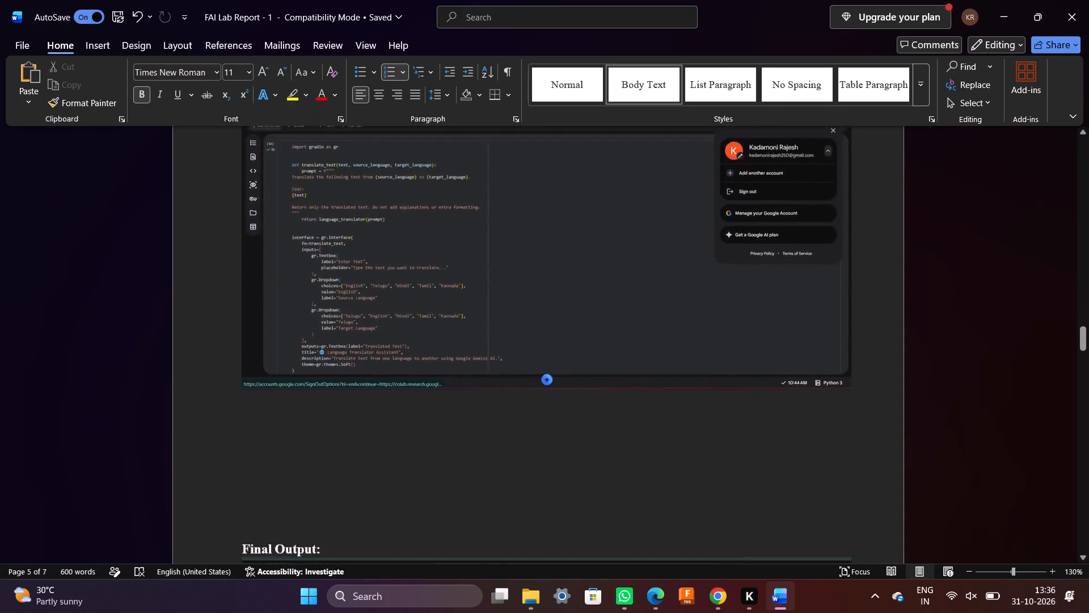
pyautogui.scroll(-4, 845, 308)
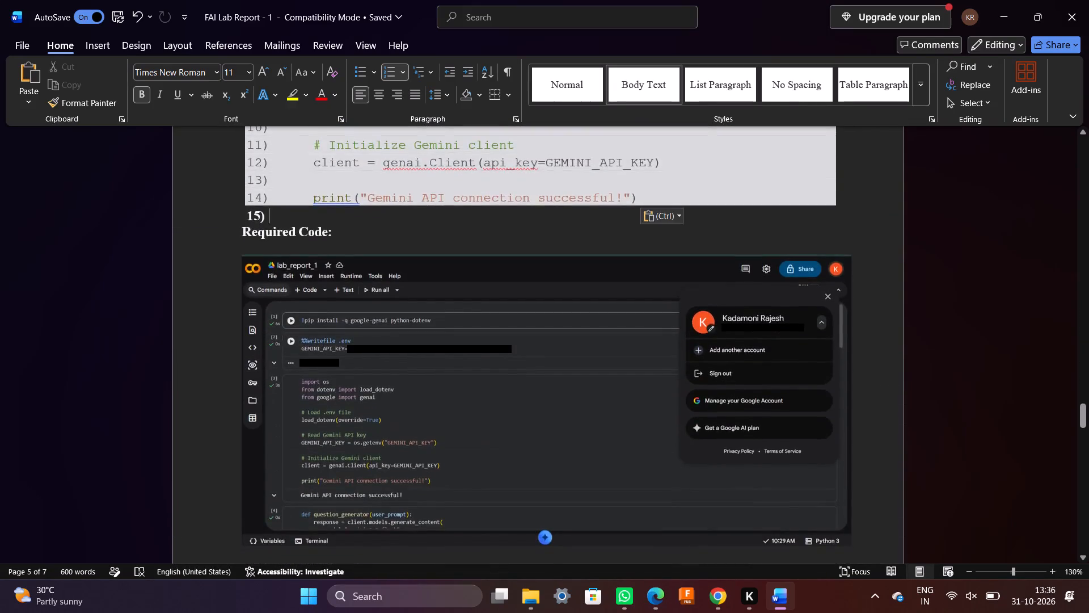
pyautogui.scroll(2, 655, 260)
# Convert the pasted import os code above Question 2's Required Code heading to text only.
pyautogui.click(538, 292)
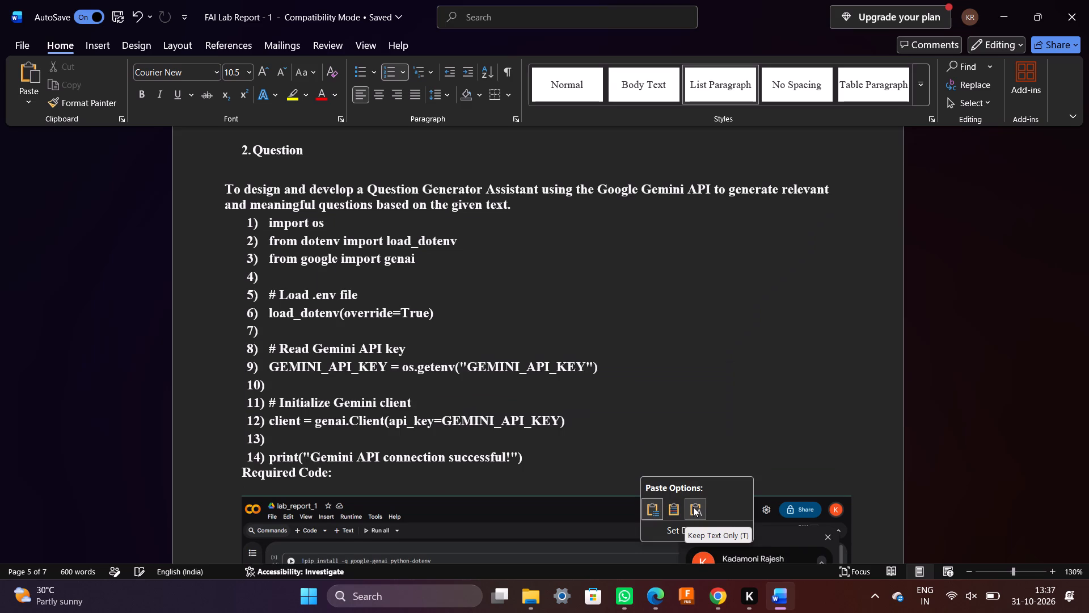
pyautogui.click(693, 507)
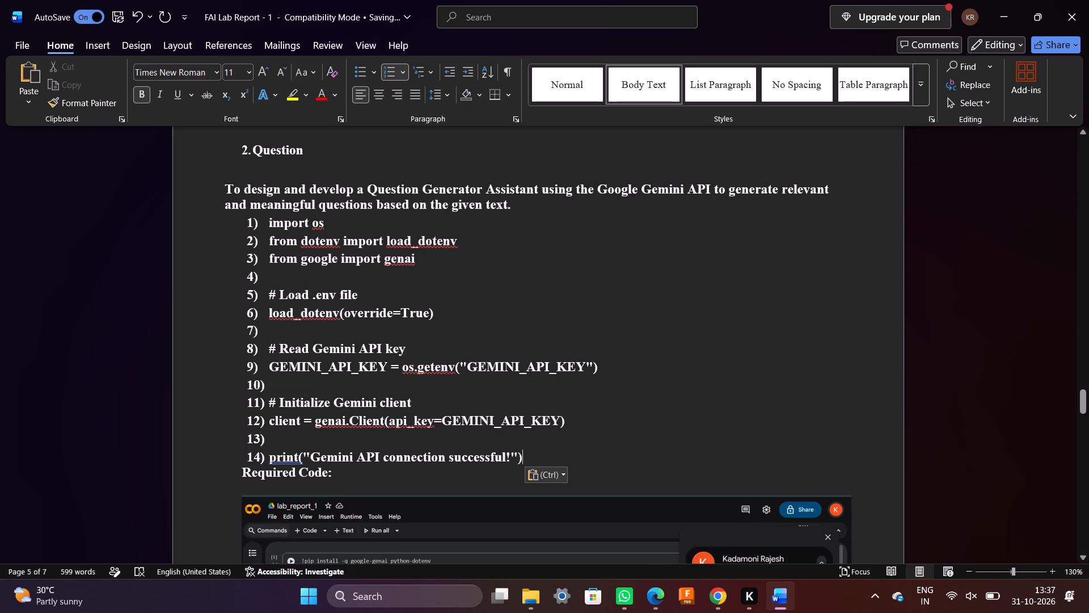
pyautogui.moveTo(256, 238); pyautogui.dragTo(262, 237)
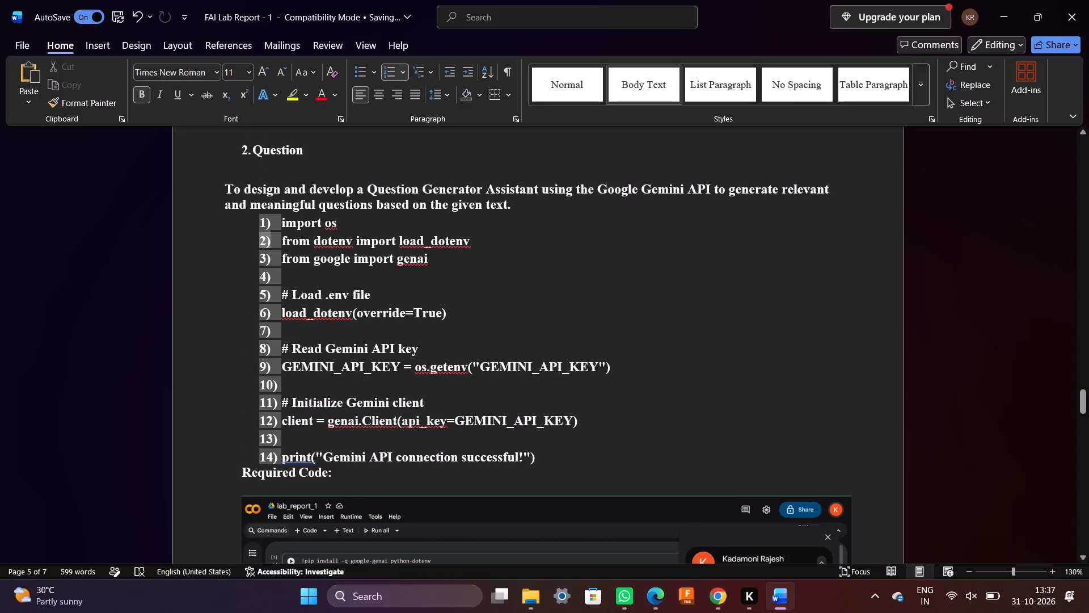
# Undo the paste of the import os code and remove the empty 1) item above Question 2's Required Code heading.
pyautogui.hotkey('ctrl', 'z')
pyautogui.hotkey('ctrl', 'z')
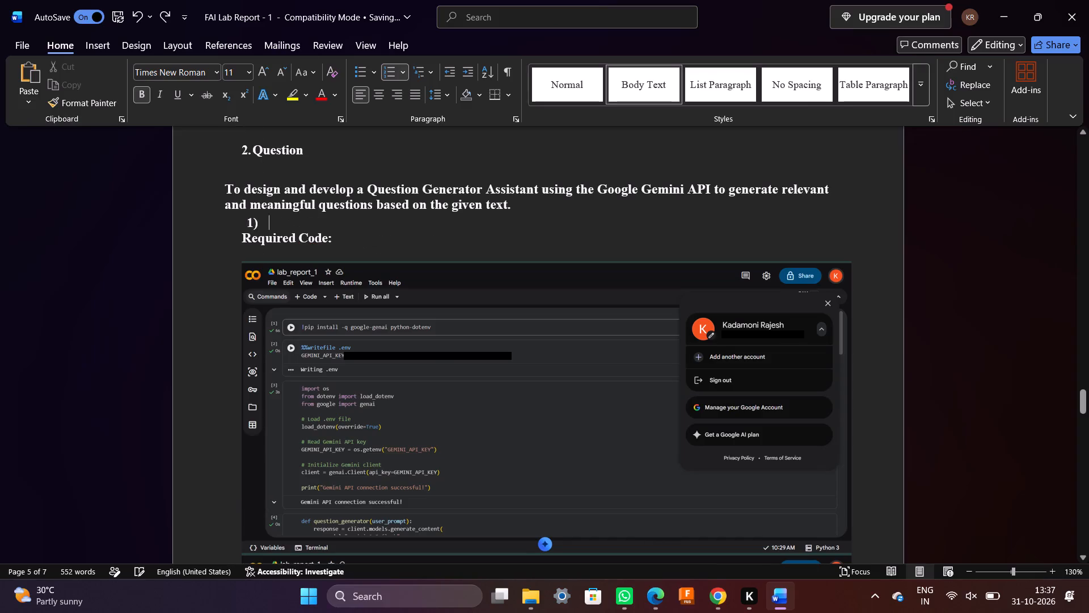
pyautogui.press('BackSpace')
pyautogui.press('BackSpace')
pyautogui.press('BackSpace')
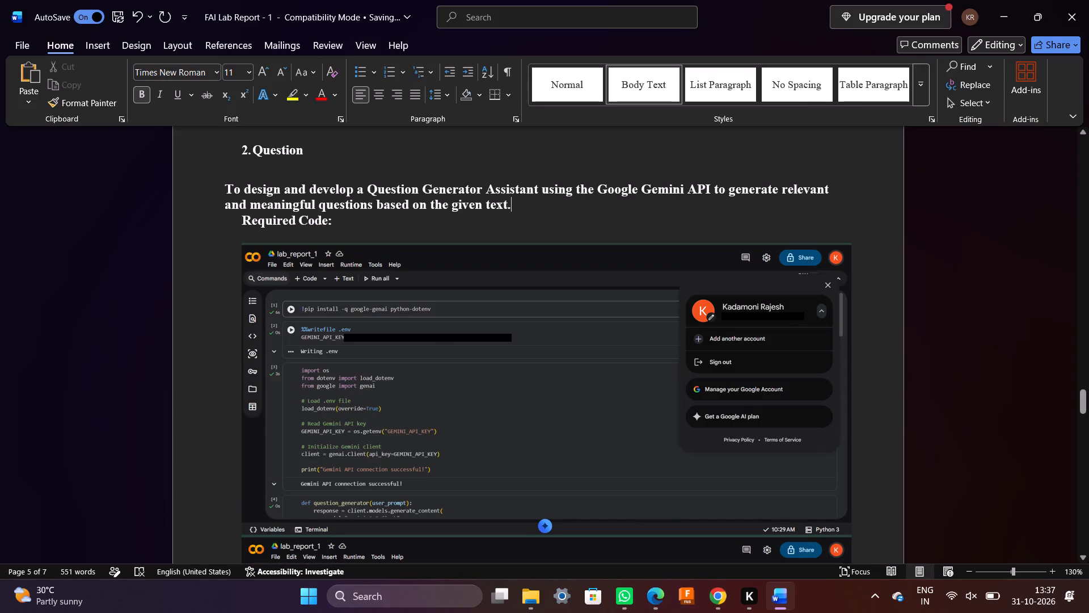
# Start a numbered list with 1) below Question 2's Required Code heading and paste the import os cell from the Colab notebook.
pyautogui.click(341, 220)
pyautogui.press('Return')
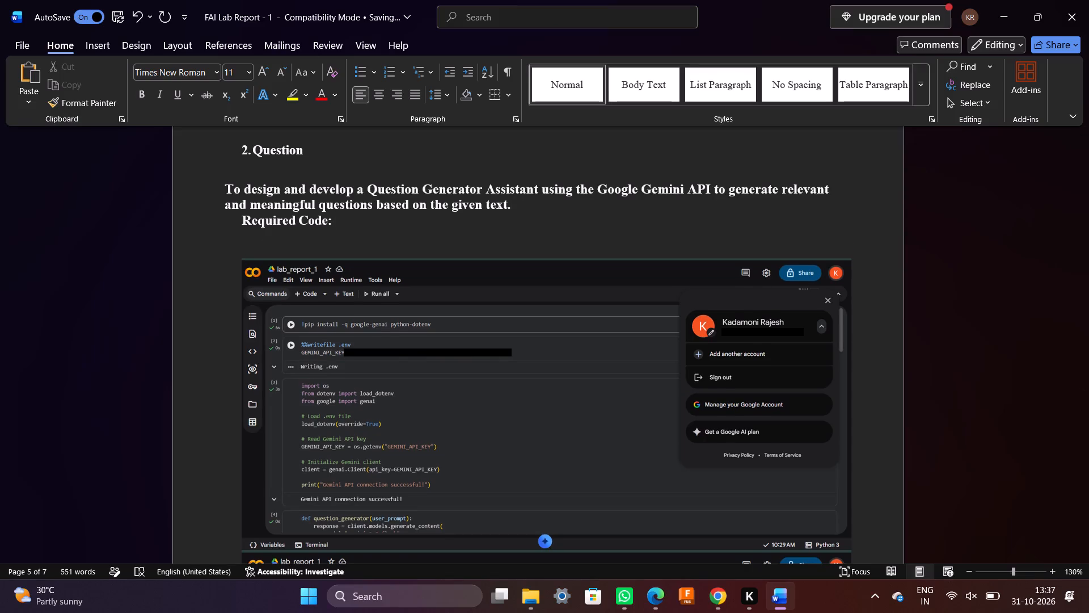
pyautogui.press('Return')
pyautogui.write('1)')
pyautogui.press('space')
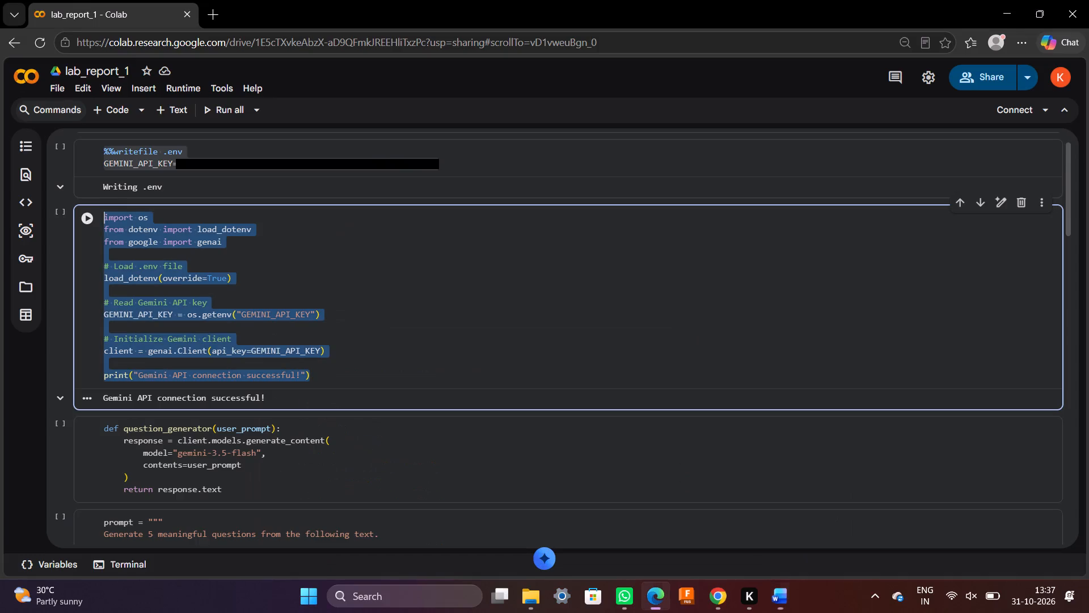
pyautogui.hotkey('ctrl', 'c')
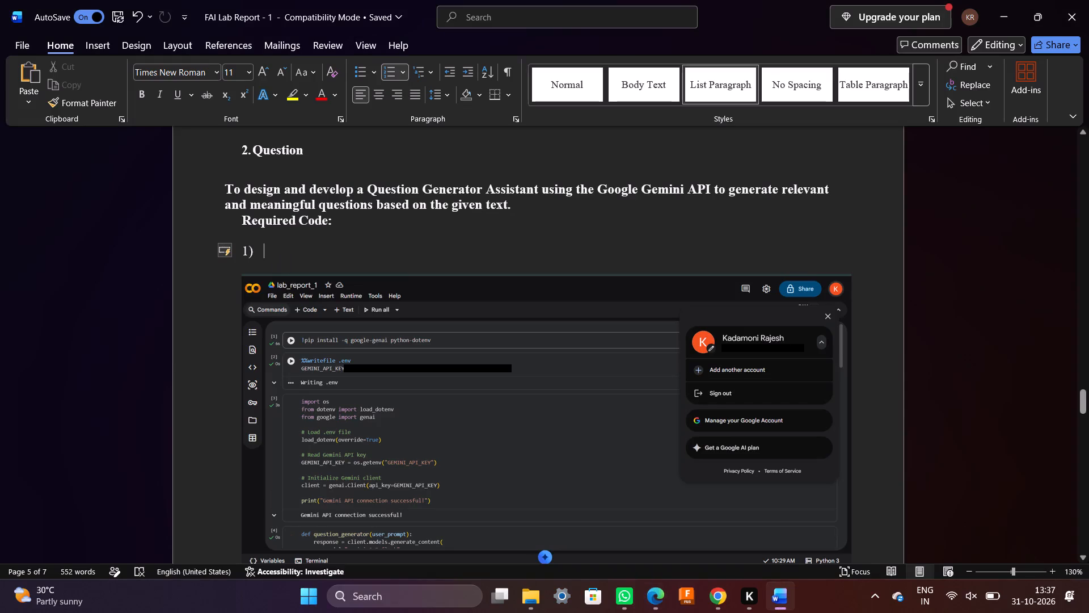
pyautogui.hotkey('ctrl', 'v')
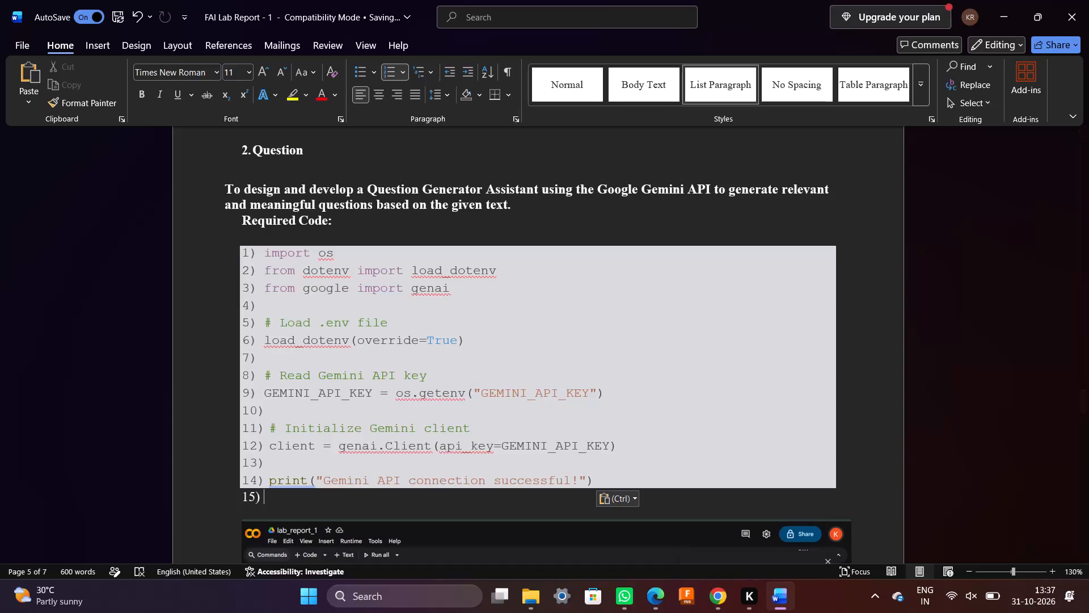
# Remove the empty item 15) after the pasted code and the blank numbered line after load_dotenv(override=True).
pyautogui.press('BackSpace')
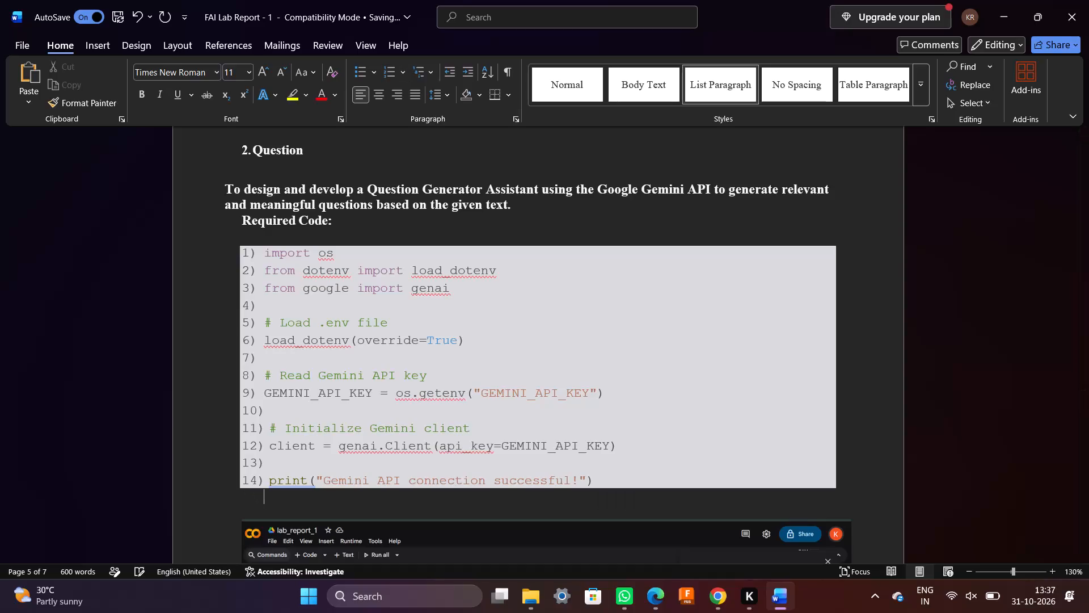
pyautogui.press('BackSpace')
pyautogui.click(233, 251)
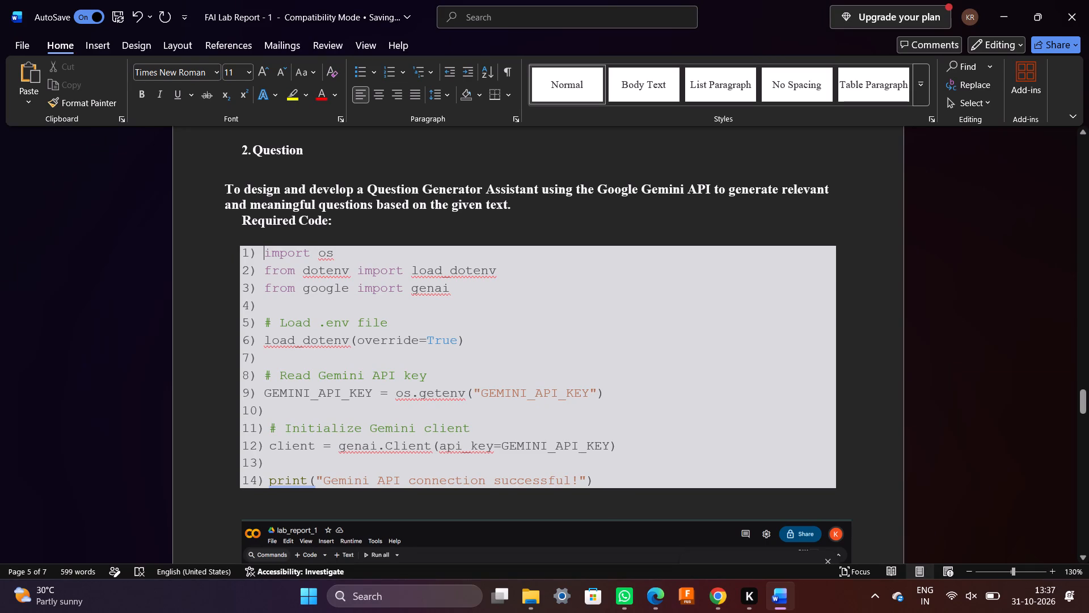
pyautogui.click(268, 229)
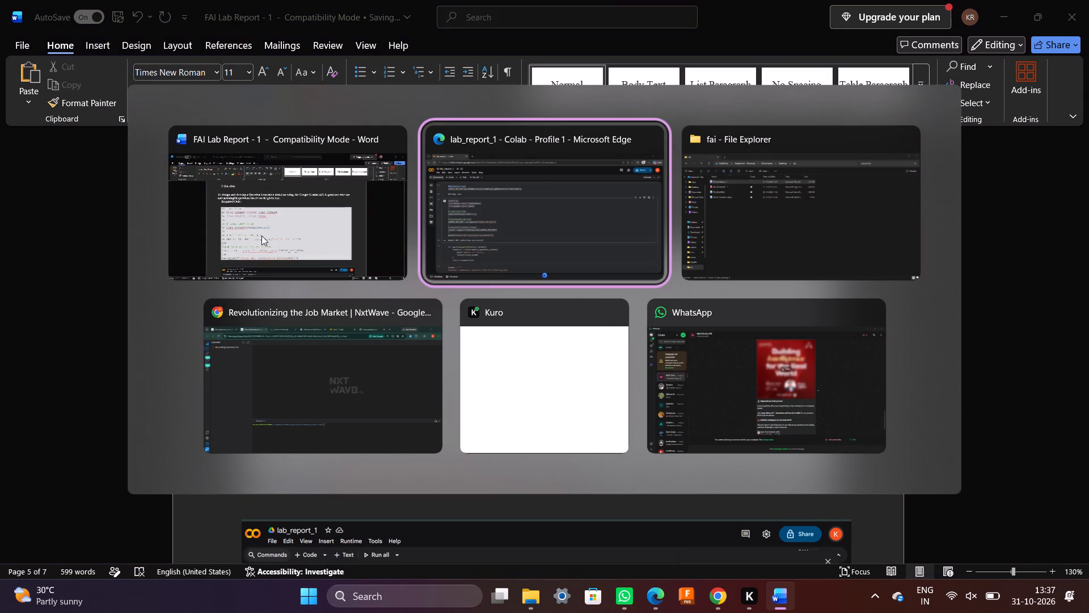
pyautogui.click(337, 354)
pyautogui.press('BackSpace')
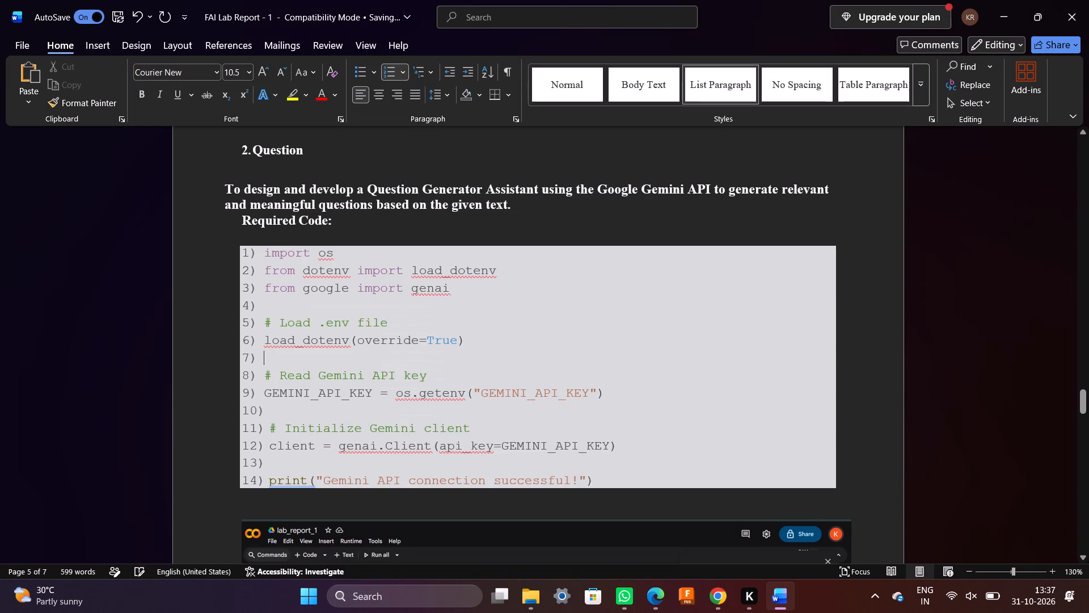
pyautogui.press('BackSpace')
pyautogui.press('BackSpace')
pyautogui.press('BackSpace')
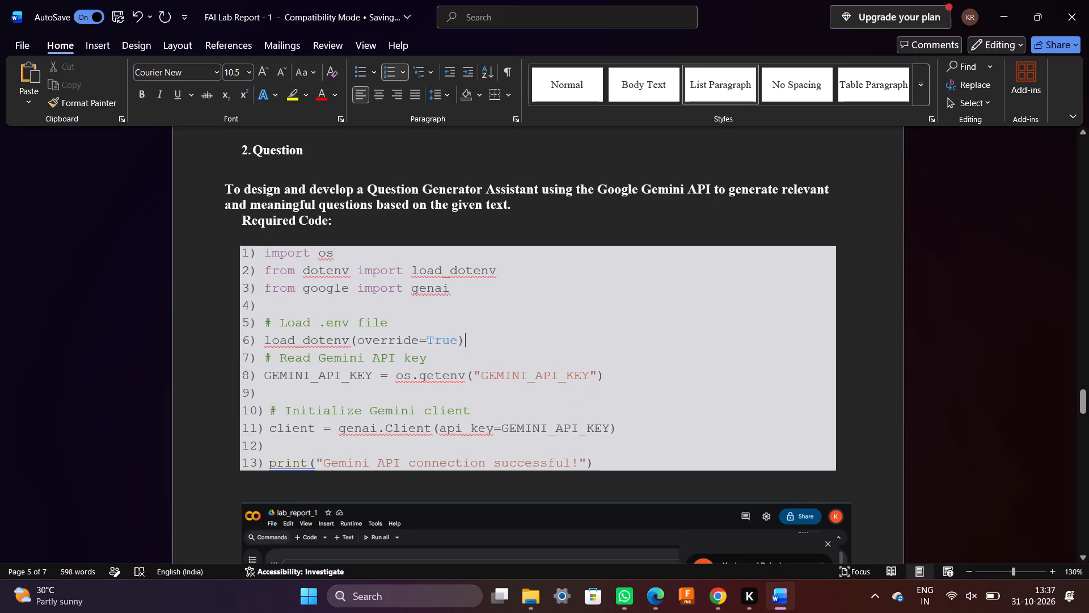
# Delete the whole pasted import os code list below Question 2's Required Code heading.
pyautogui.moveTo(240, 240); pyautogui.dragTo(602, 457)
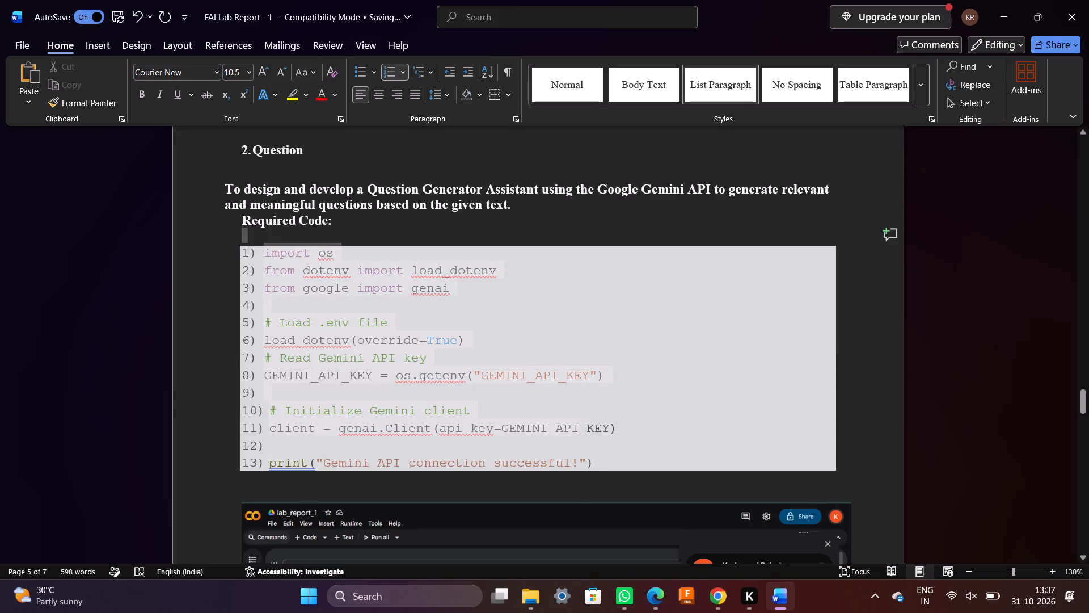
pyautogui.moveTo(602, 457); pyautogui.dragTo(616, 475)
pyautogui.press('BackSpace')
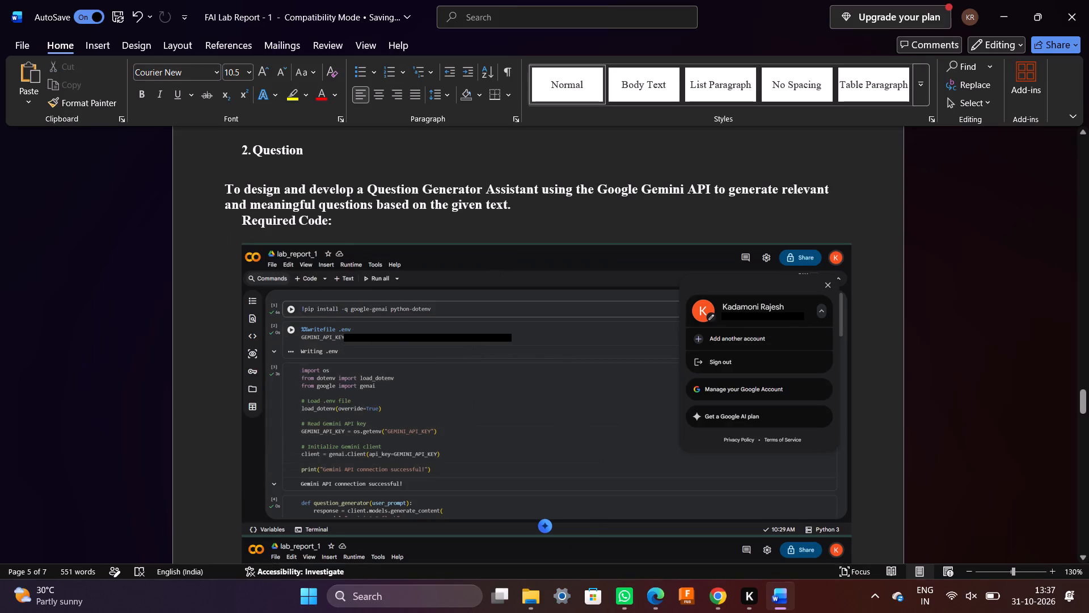
# Start a numbered list with 1) directly below Question 2's Required Code heading, in the document's Times New Roman font.
pyautogui.write('1)')
pyautogui.press('space')
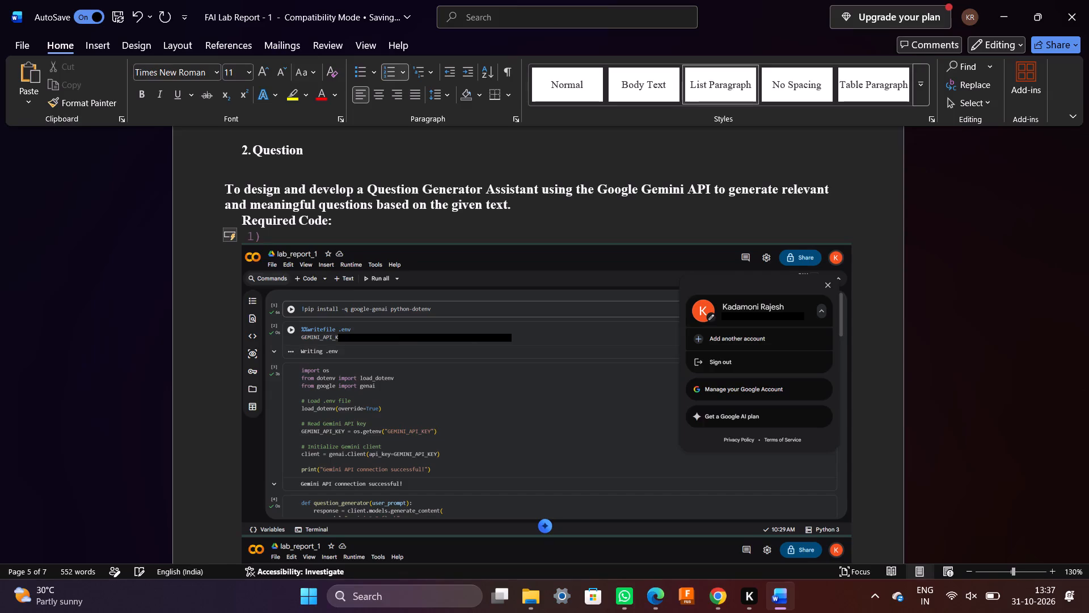
pyautogui.press('BackSpace')
pyautogui.press('BackSpace')
pyautogui.press('1')
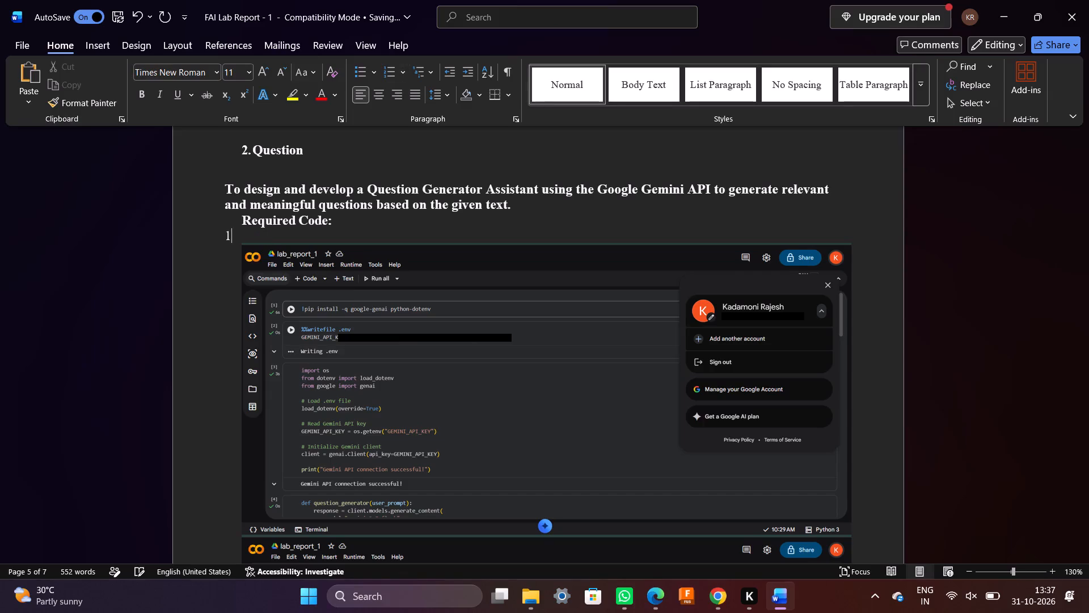
pyautogui.write(')')
pyautogui.press('space')
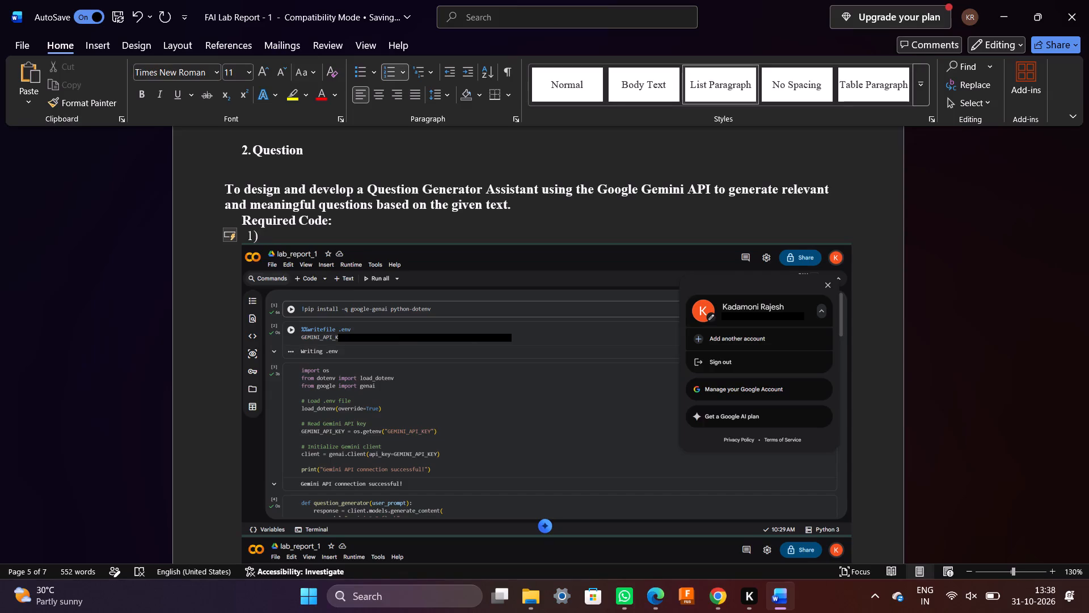
# Insert !pip install -q google-genai python-dotenv from the clipboard history into item 1), keeping text only.
pyautogui.press('super+v')
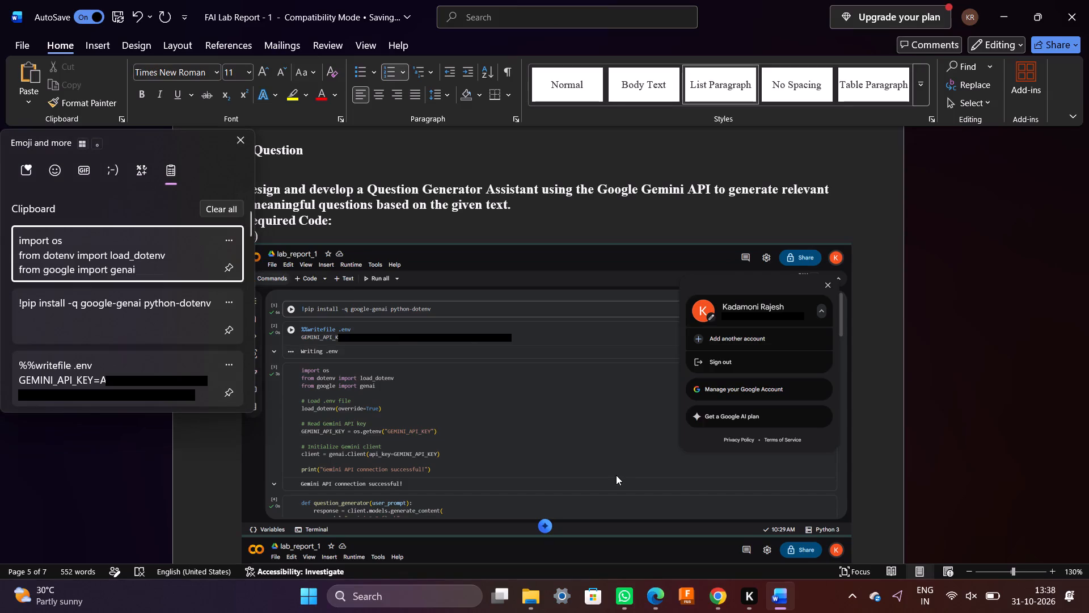
pyautogui.click(119, 329)
pyautogui.hotkey('ctrl', 'v')
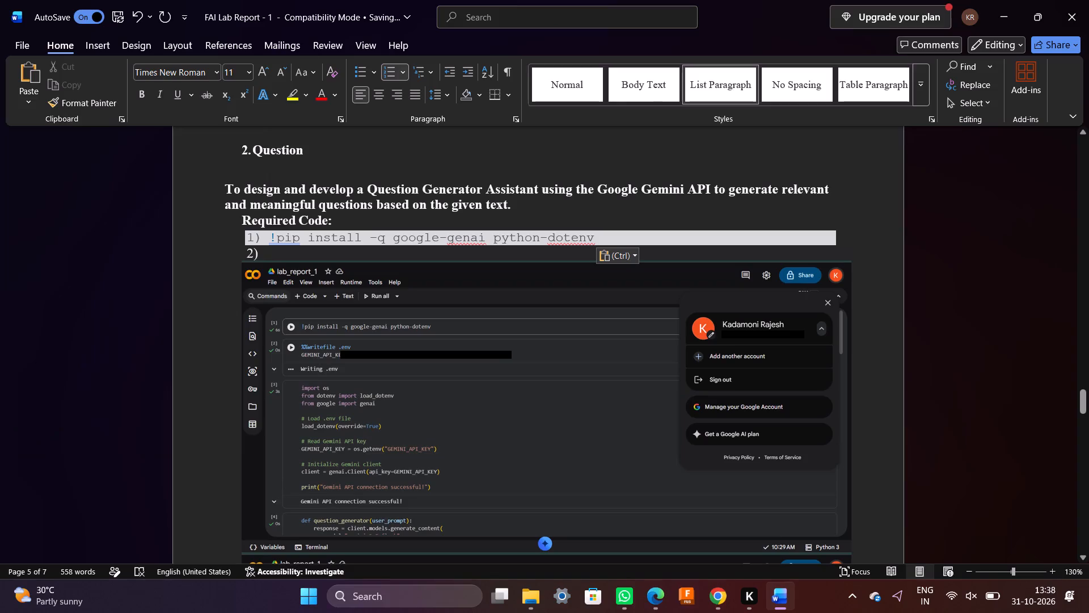
pyautogui.click(631, 250)
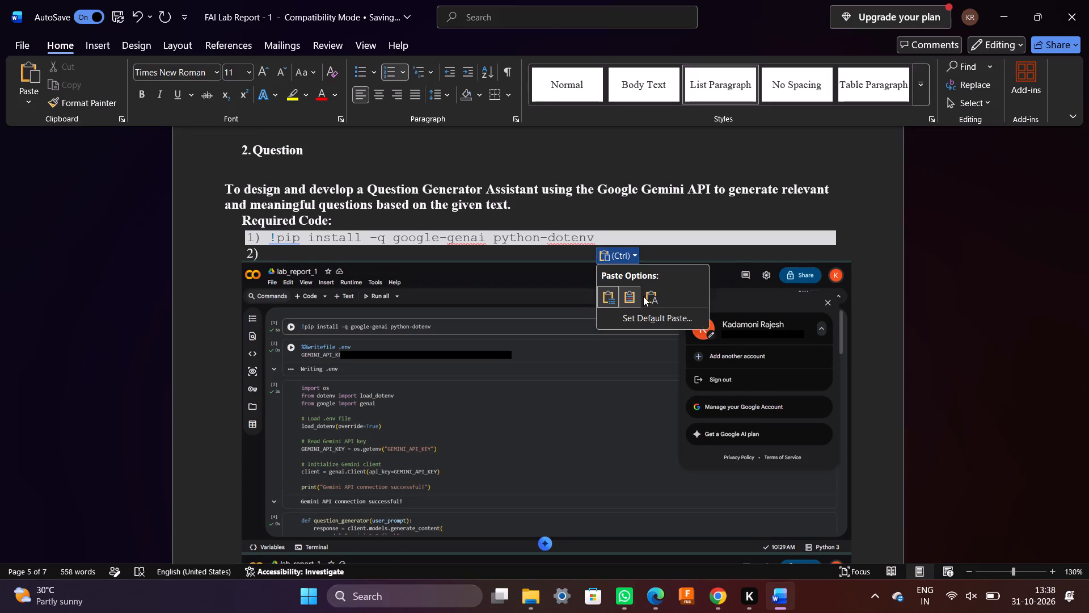
pyautogui.click(631, 313)
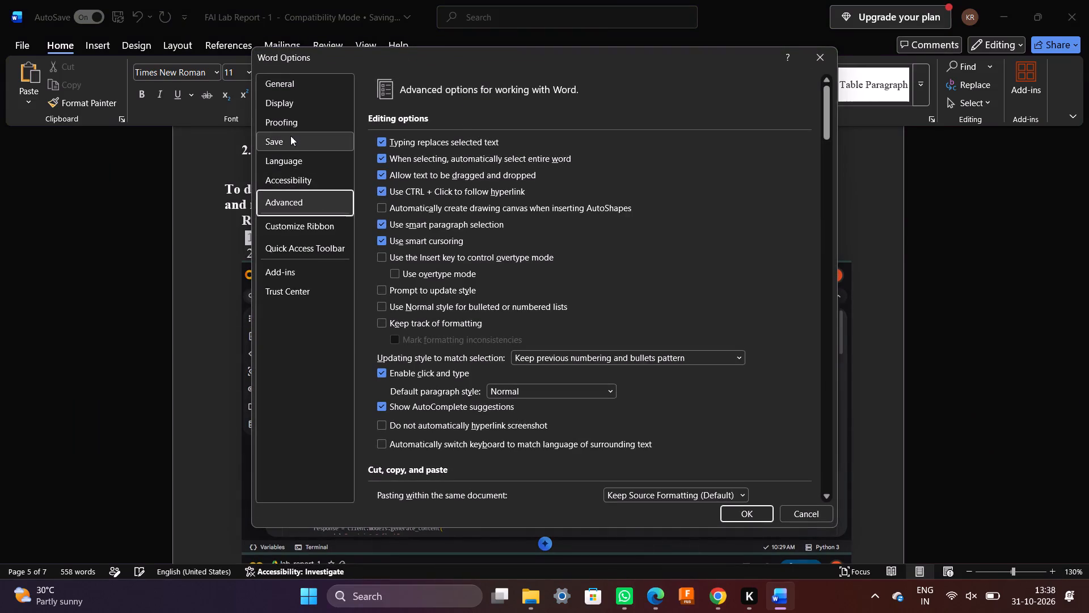
pyautogui.click(824, 60)
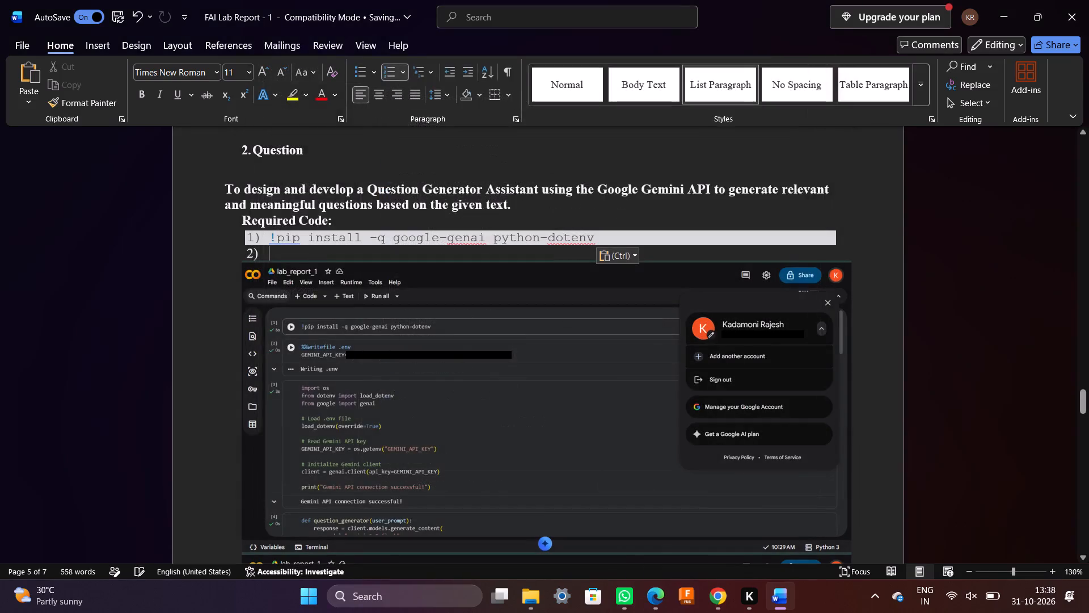
pyautogui.click(632, 251)
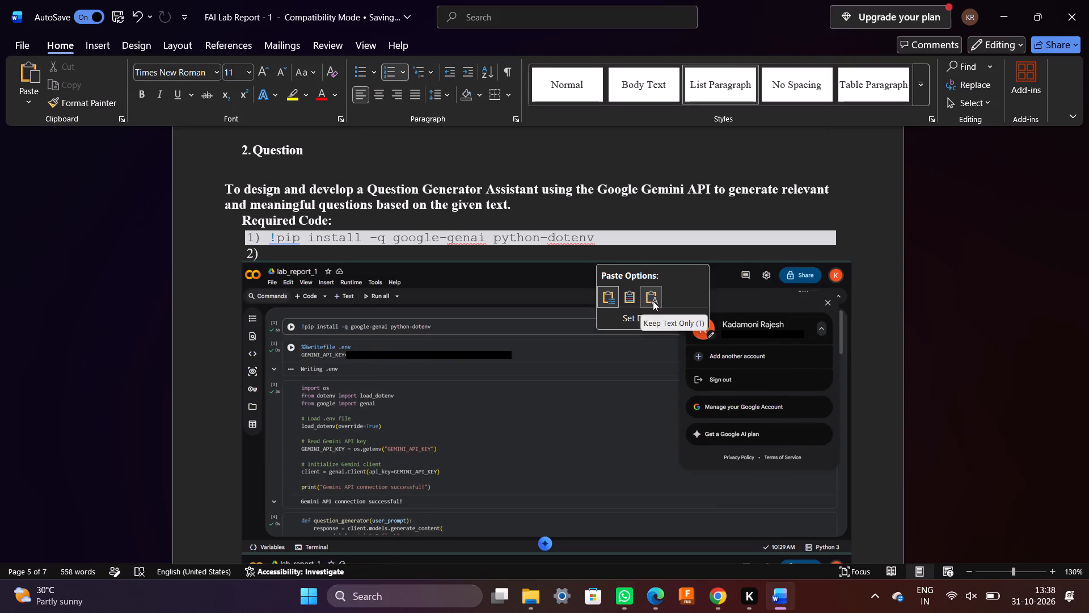
pyautogui.click(653, 301)
pyautogui.click(532, 233)
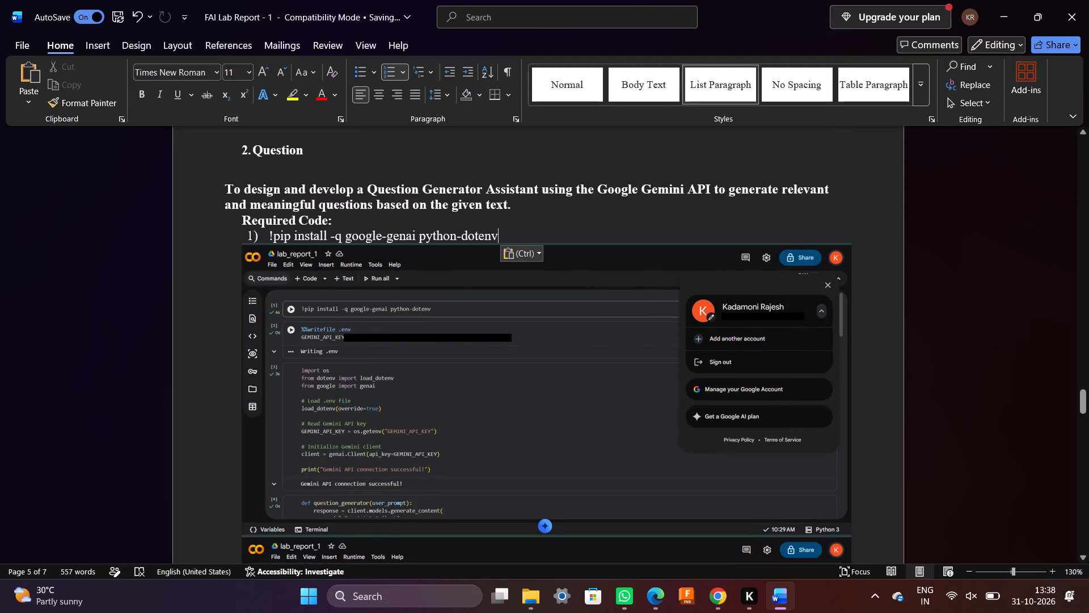
pyautogui.press('Return')
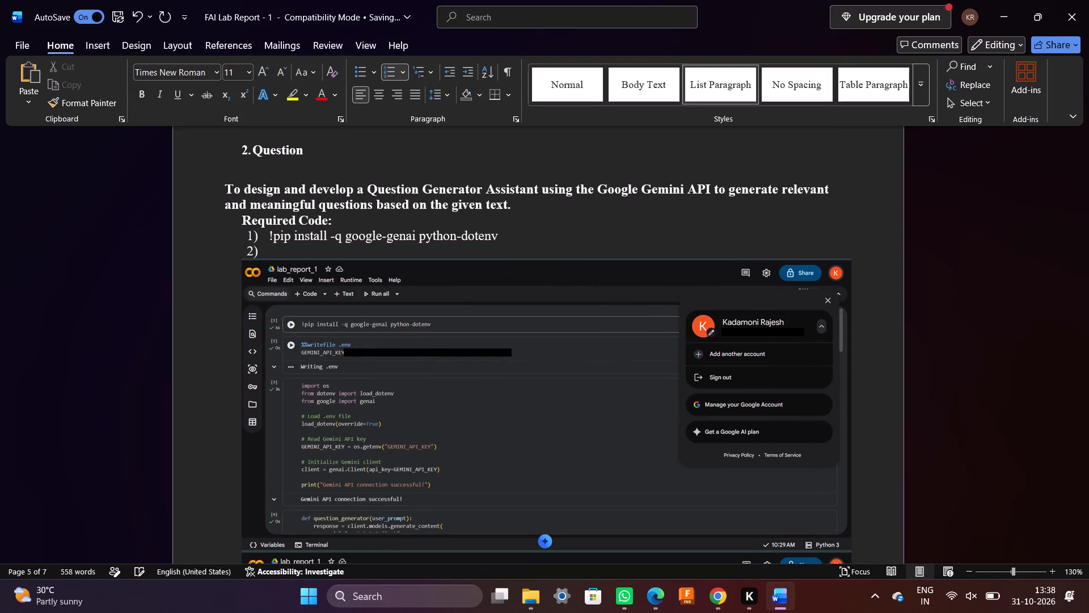
pyautogui.press('BackSpace')
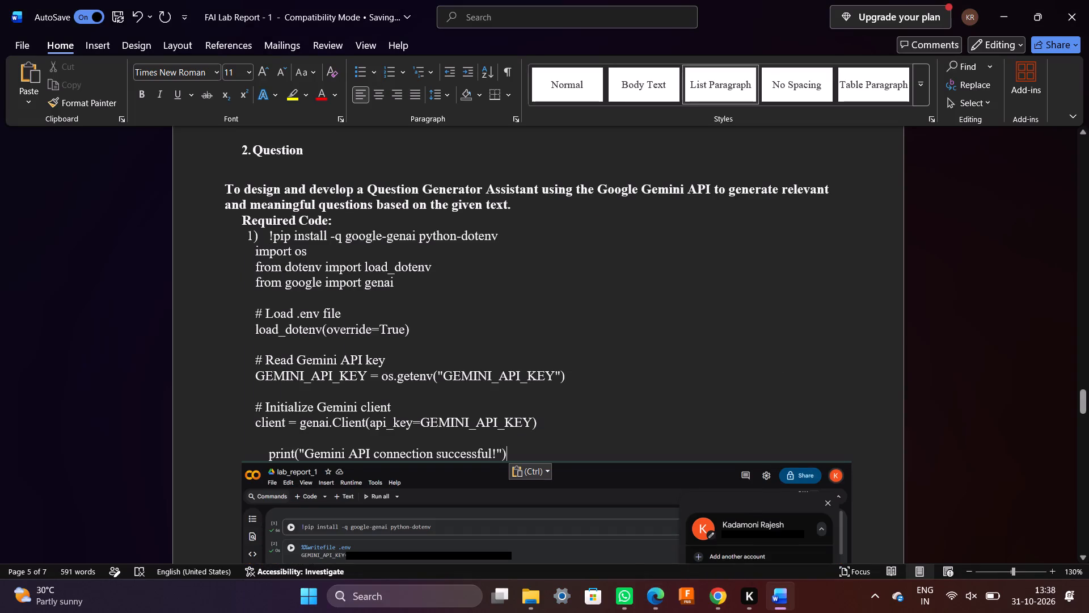
# Add a separate numbered line 2) directly above the pasted import os line.
pyautogui.click(252, 245)
pyautogui.press('Left')
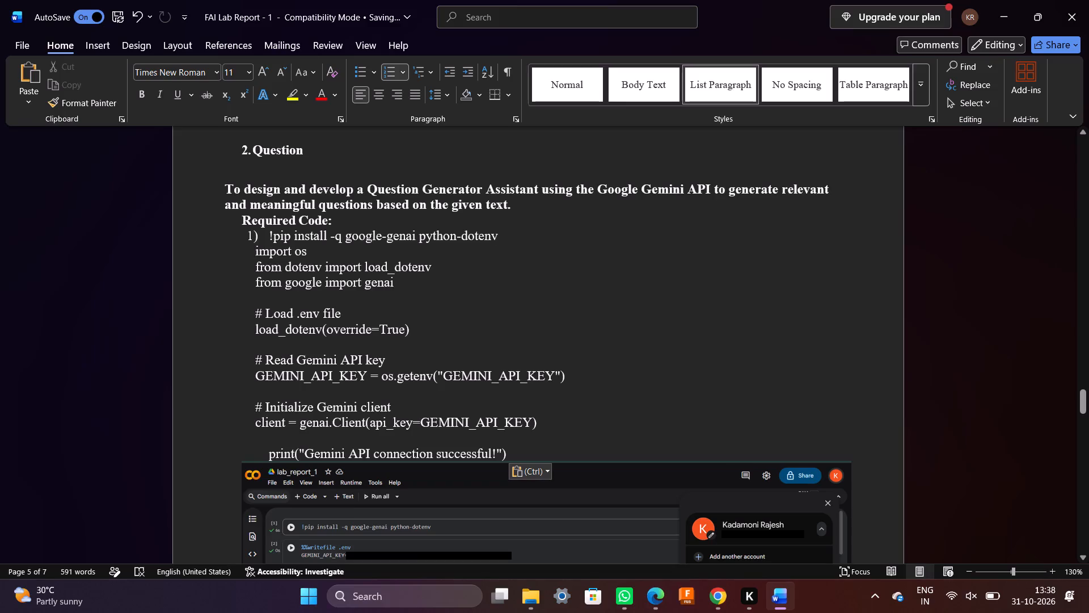
pyautogui.press('Return')
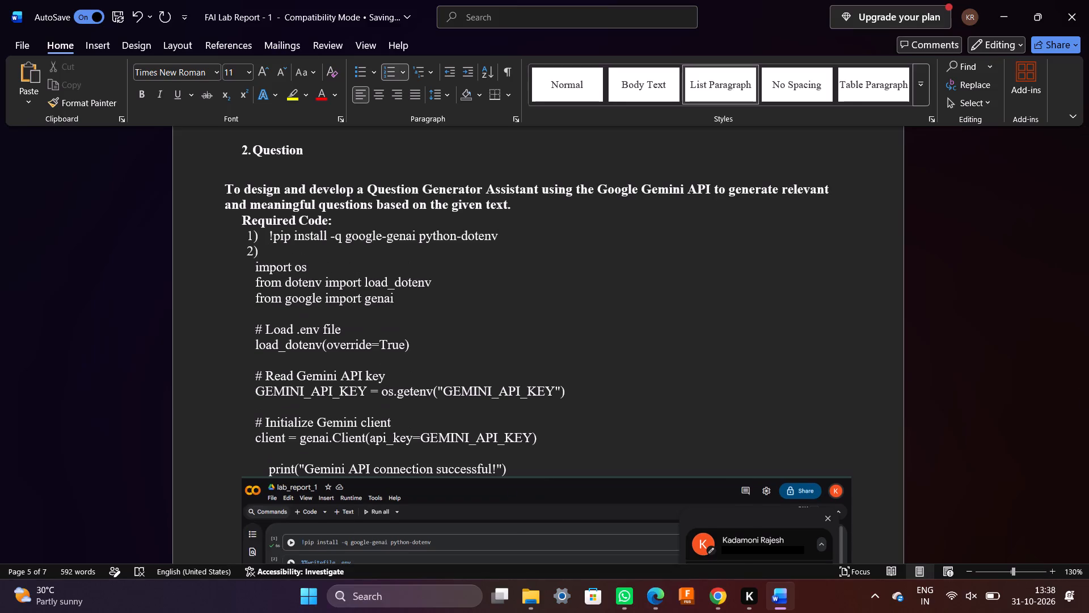
# Add two new lines after print("Gemini API connection successful!") in the Question 2 code.
pyautogui.scroll(-1, 250, 259)
pyautogui.moveTo(496, 330); pyautogui.dragTo(520, 330)
pyautogui.click(520, 330)
pyautogui.press('Return')
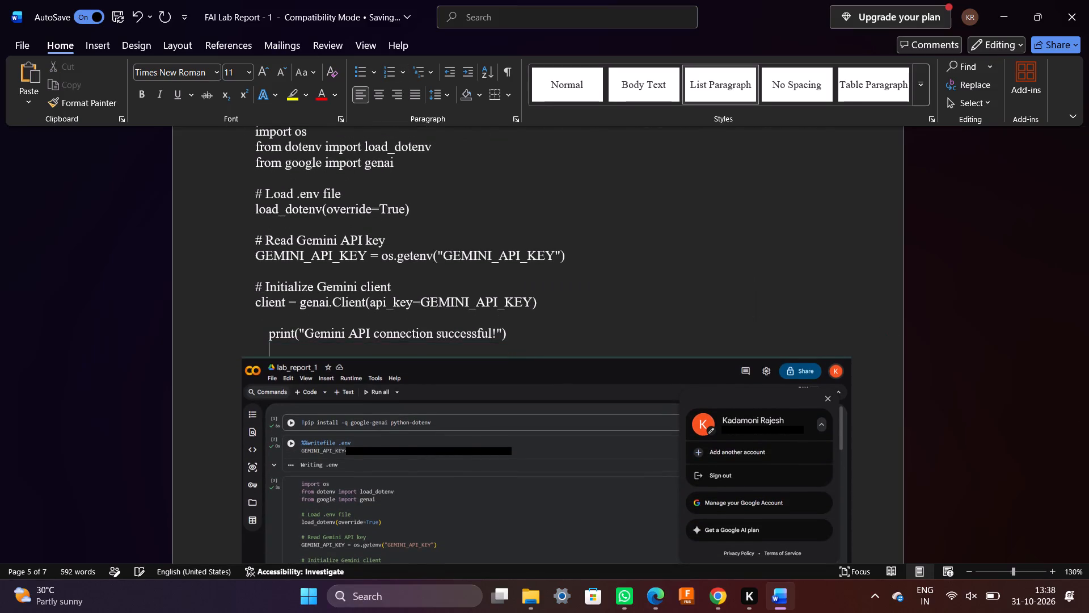
pyautogui.press('Return')
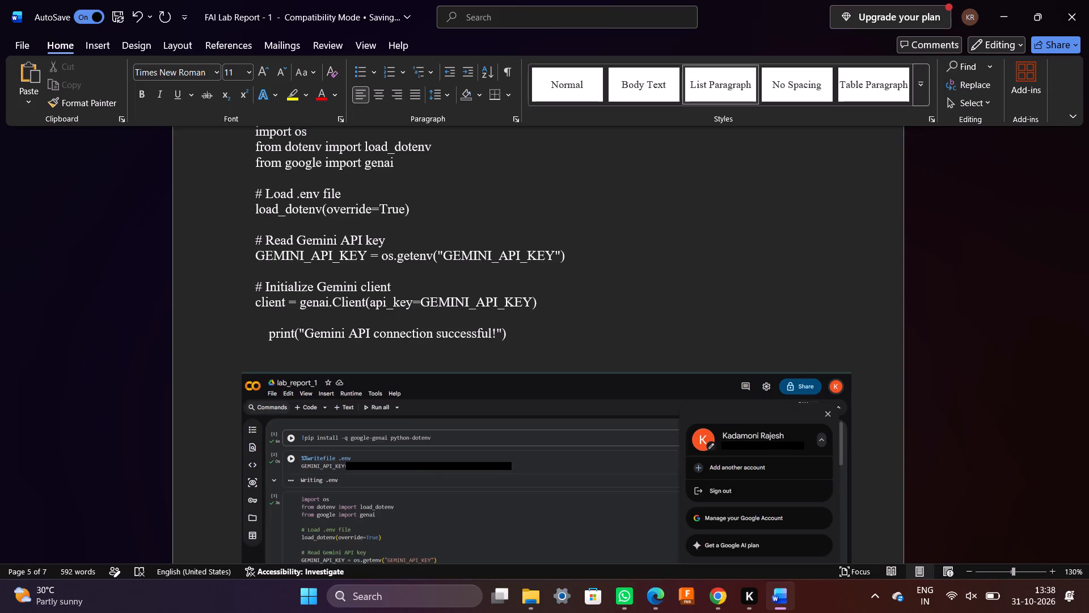
# Copy the whole def question_generator(user_prompt) cell from the lab_report_1 Colab notebook.
pyautogui.scroll(-1, 317, 366)
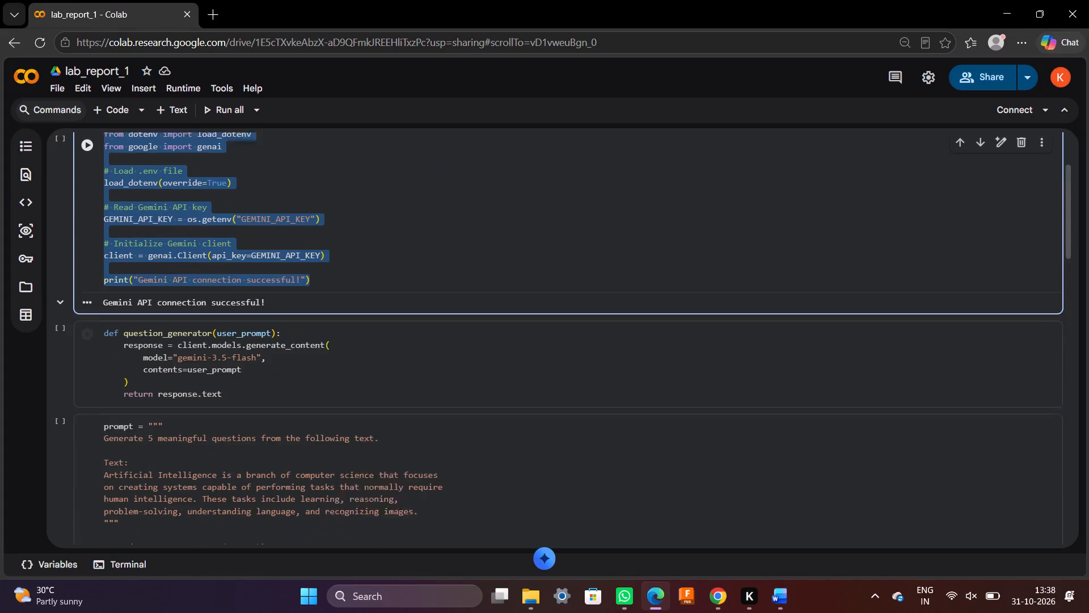
pyautogui.scroll(-1, 317, 366)
pyautogui.moveTo(234, 389); pyautogui.dragTo(101, 323)
pyautogui.hotkey('ctrl', 'c')
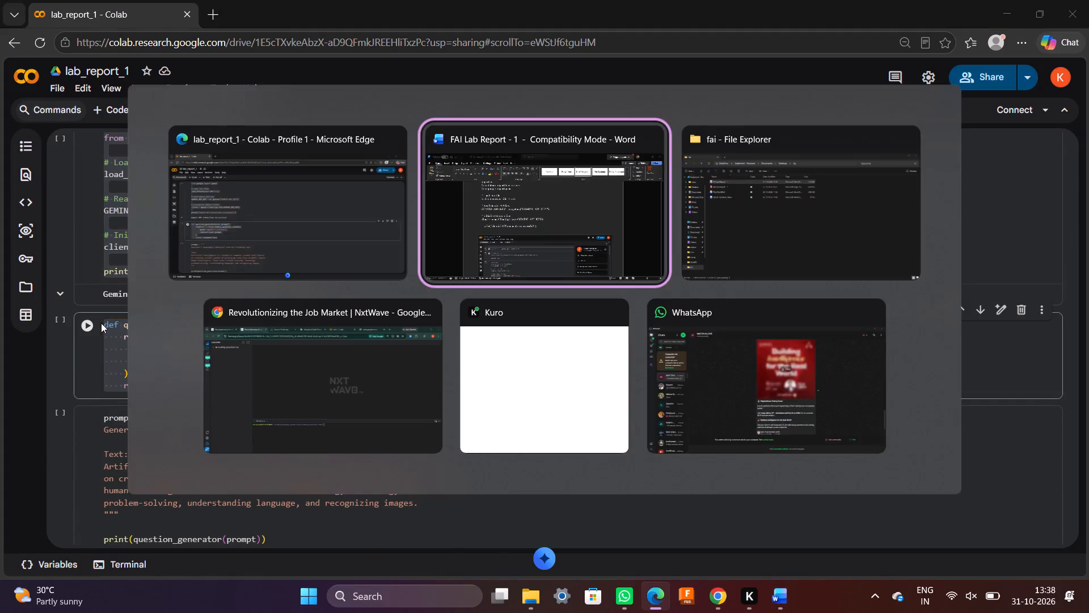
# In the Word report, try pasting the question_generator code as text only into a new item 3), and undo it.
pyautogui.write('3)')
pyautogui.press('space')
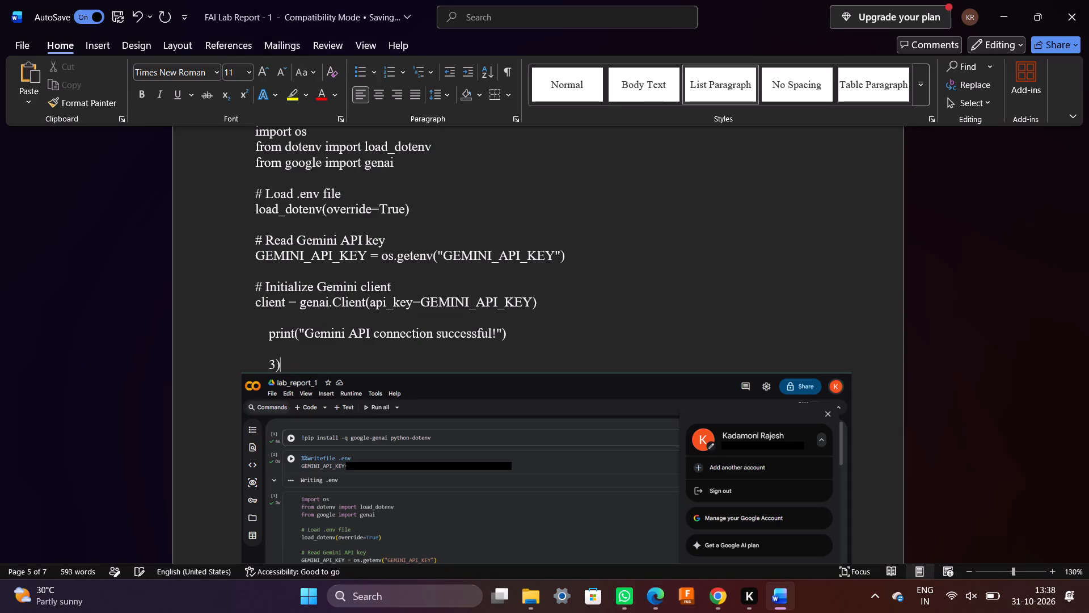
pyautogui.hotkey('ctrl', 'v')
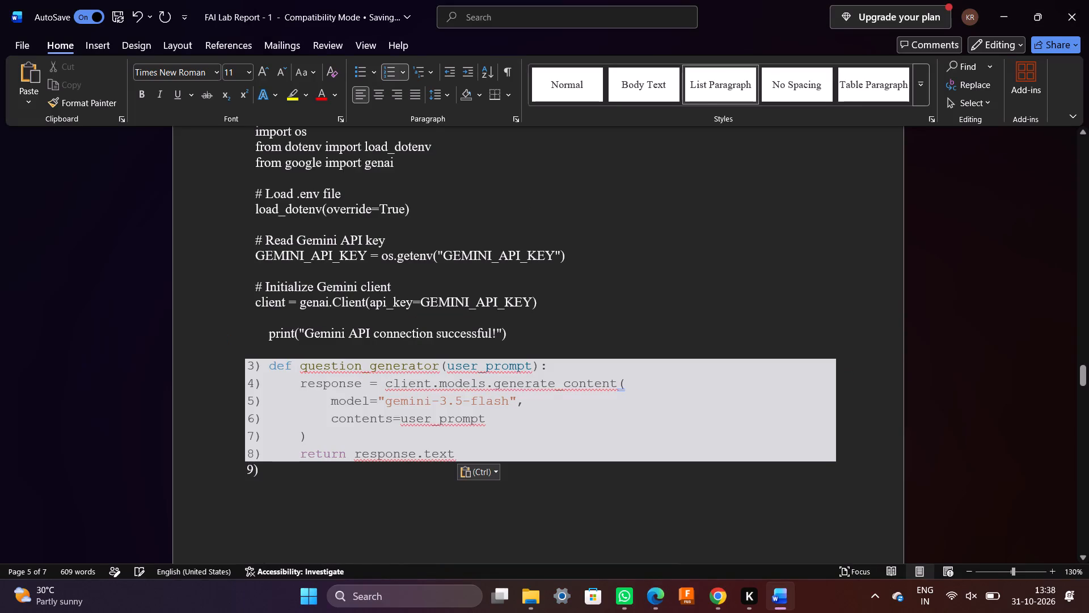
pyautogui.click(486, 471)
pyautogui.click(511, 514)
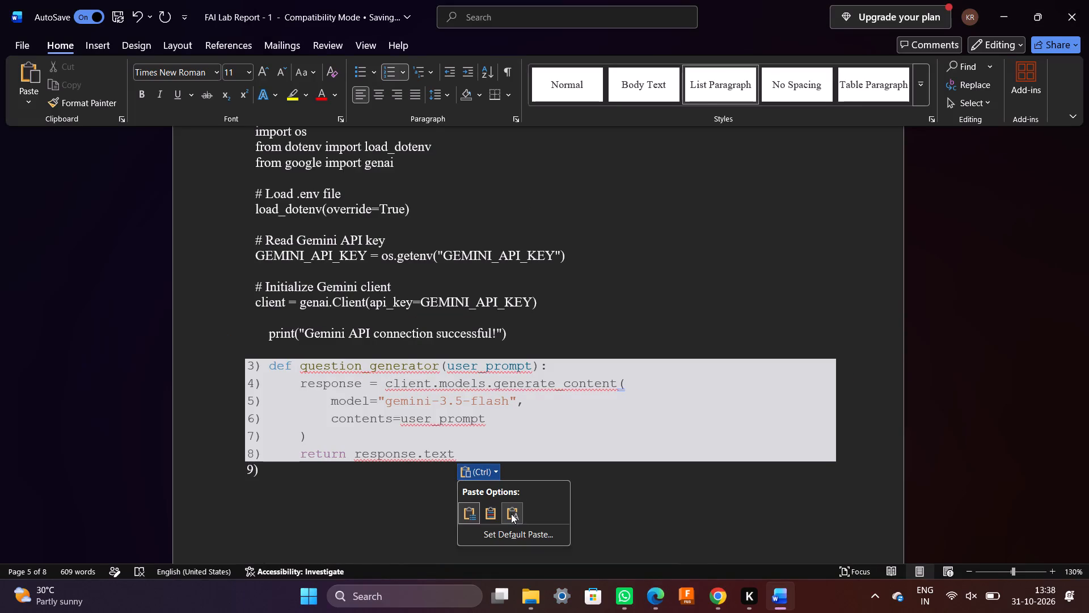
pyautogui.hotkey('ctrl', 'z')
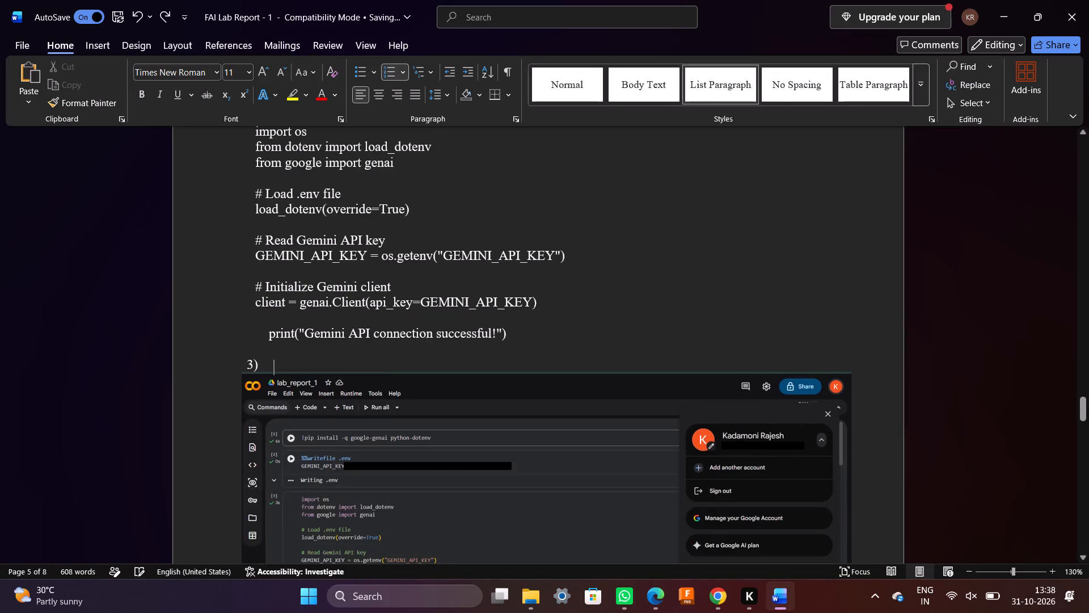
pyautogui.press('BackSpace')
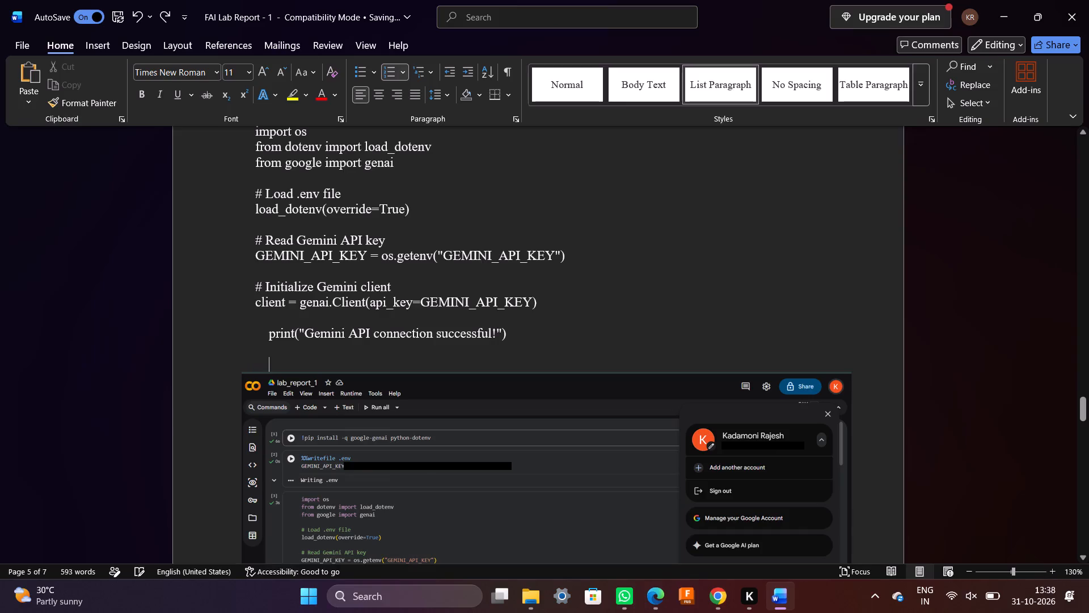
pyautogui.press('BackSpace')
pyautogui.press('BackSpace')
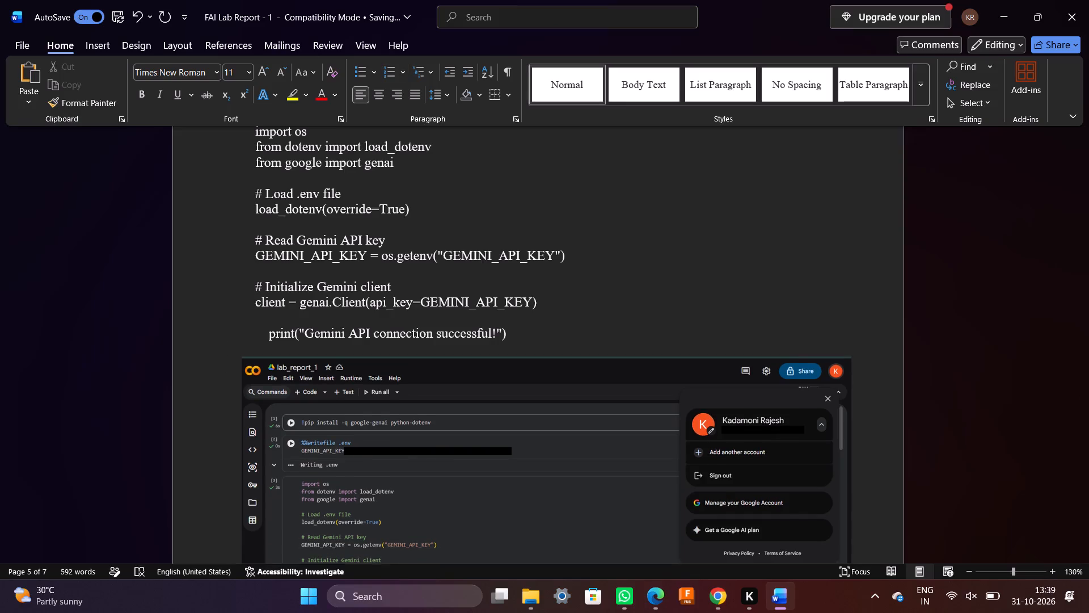
# Paste the question_generator code below the print line, separated by a blank line, and number its def line 3).
pyautogui.press('Left')
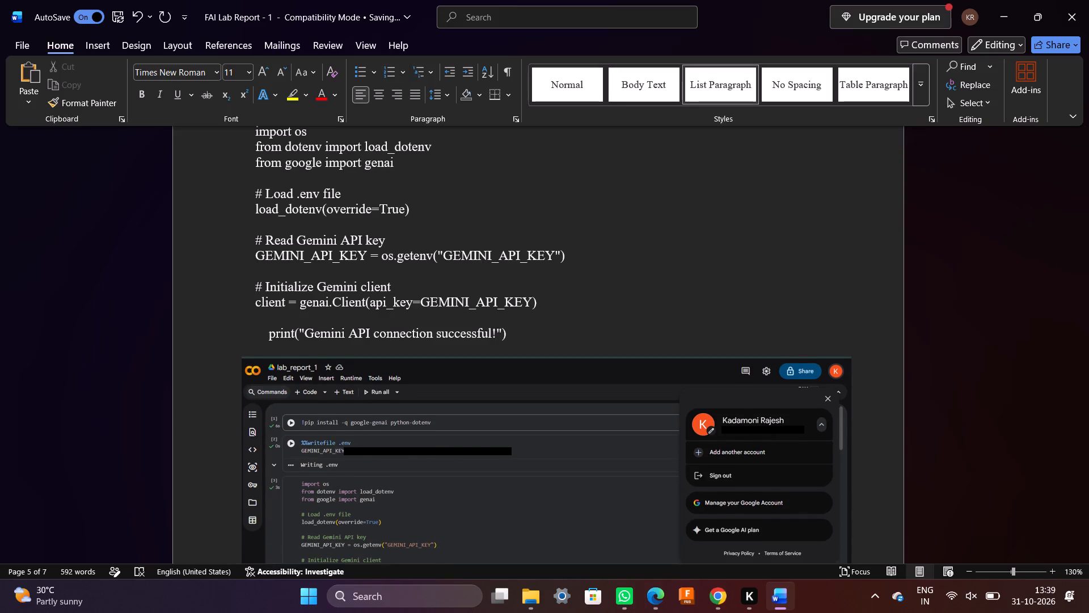
pyautogui.press('Return')
pyautogui.press('Return')
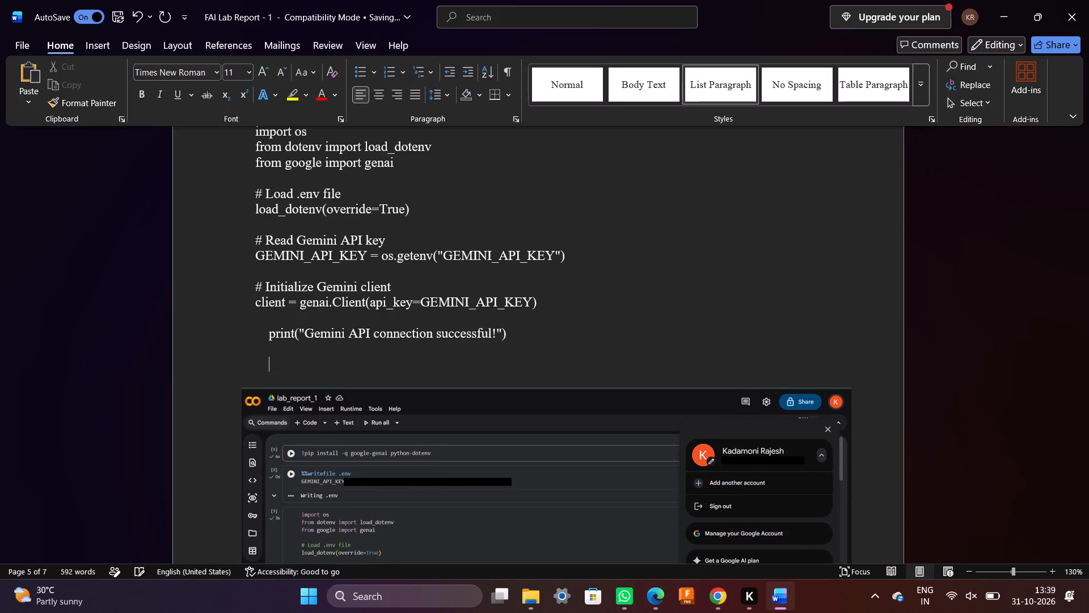
pyautogui.hotkey('ctrl', 'v')
pyautogui.click(252, 363)
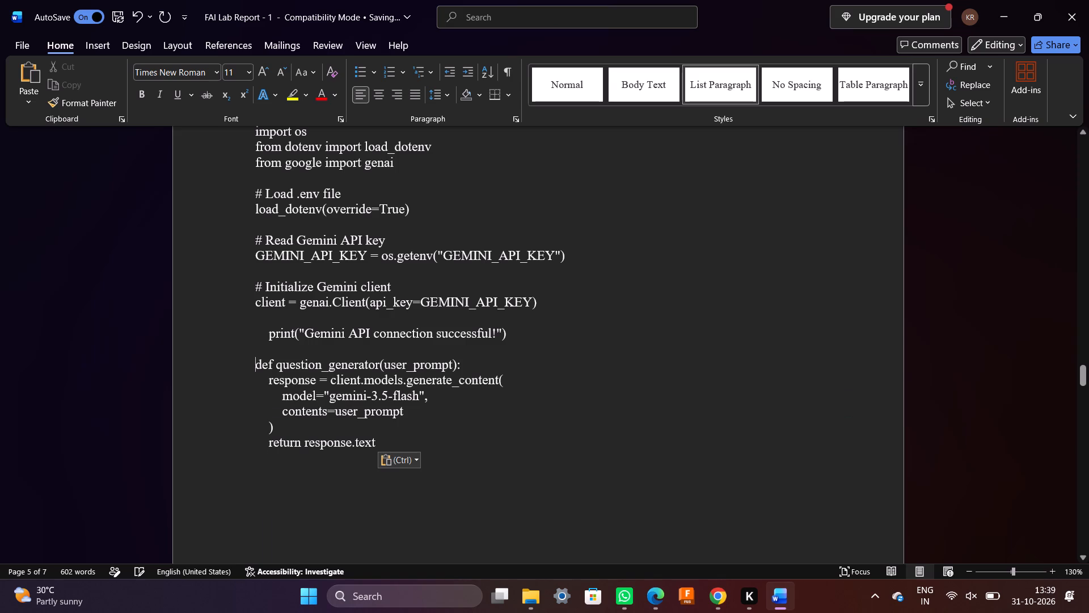
pyautogui.write('3)')
pyautogui.press('space')
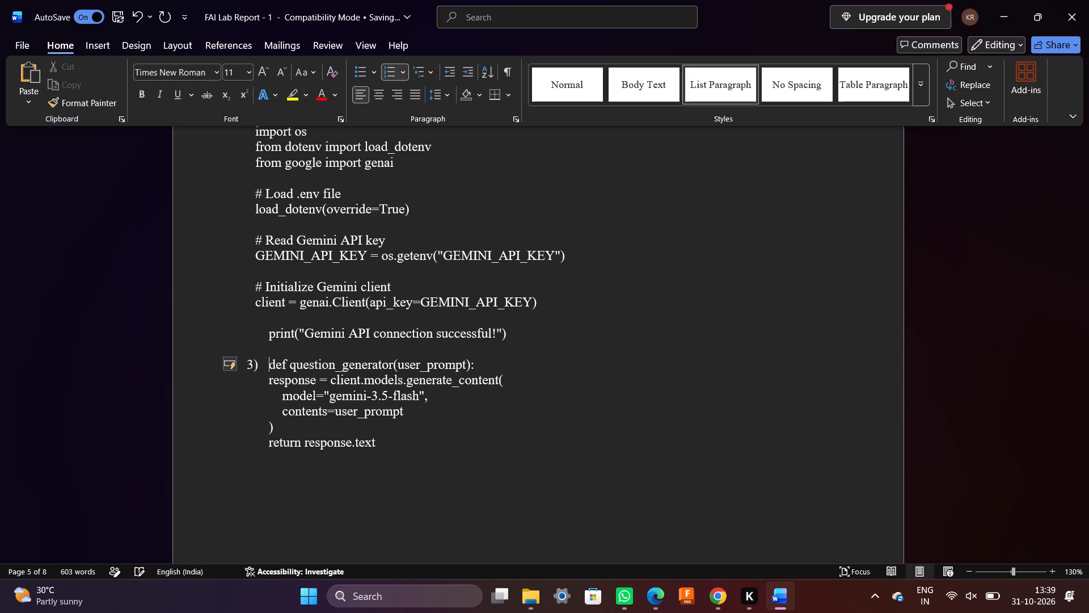
# Copy the "Generate 5 meaningful questions" prompt cell from Colab, paste it below return response.text in the report, and number it 4).
pyautogui.scroll(-1, 252, 363)
pyautogui.click(388, 236)
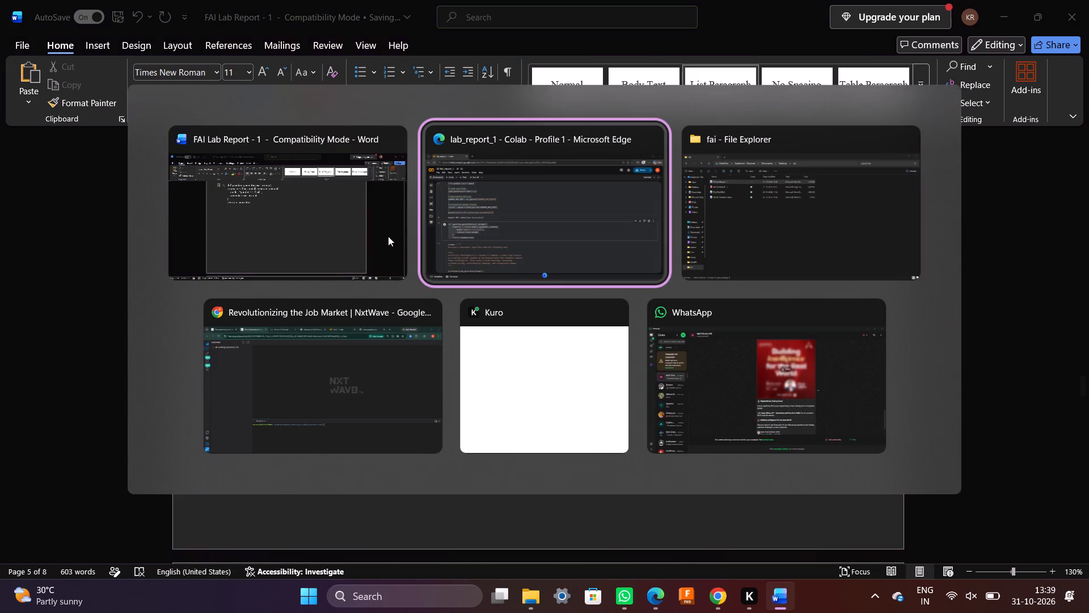
pyautogui.scroll(-2, 388, 236)
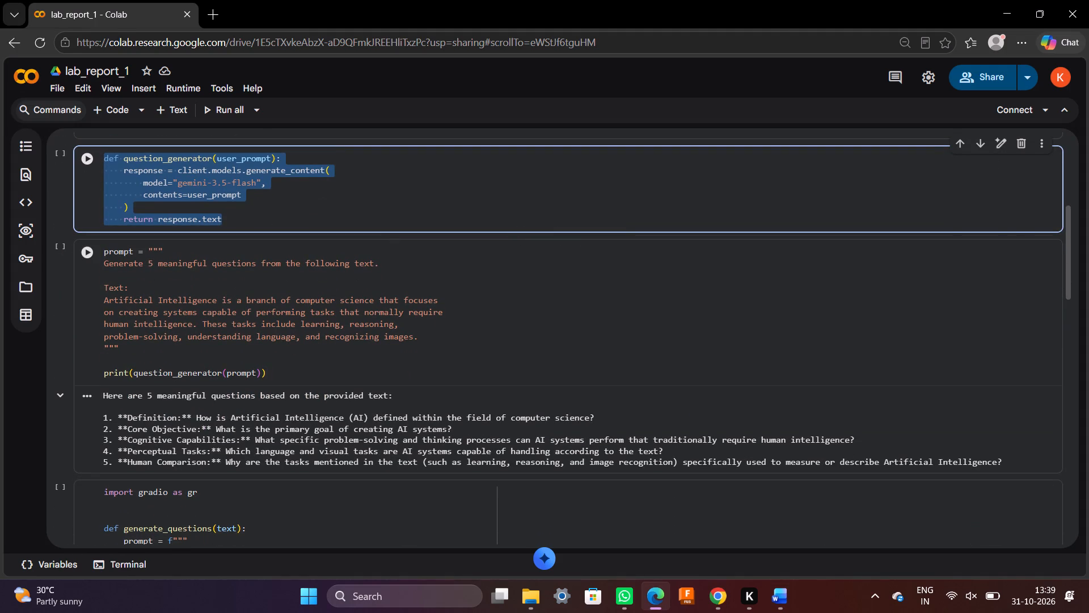
pyautogui.moveTo(290, 372); pyautogui.dragTo(98, 250)
pyautogui.hotkey('ctrl', 'c')
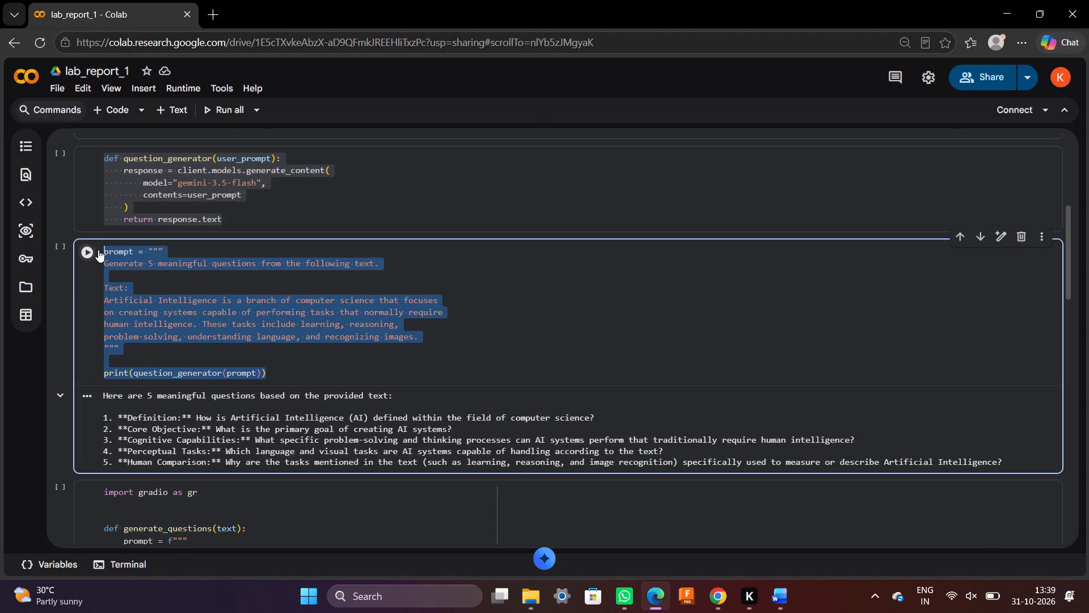
pyautogui.hotkey('ctrl', 'v')
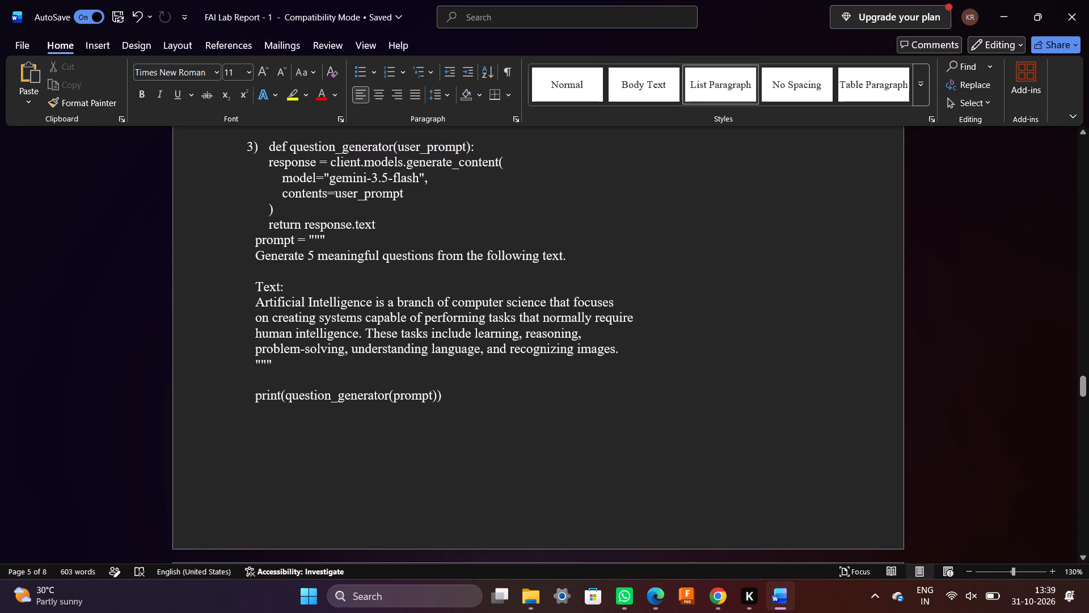
pyautogui.click(252, 241)
pyautogui.write('4)')
pyautogui.press('space')
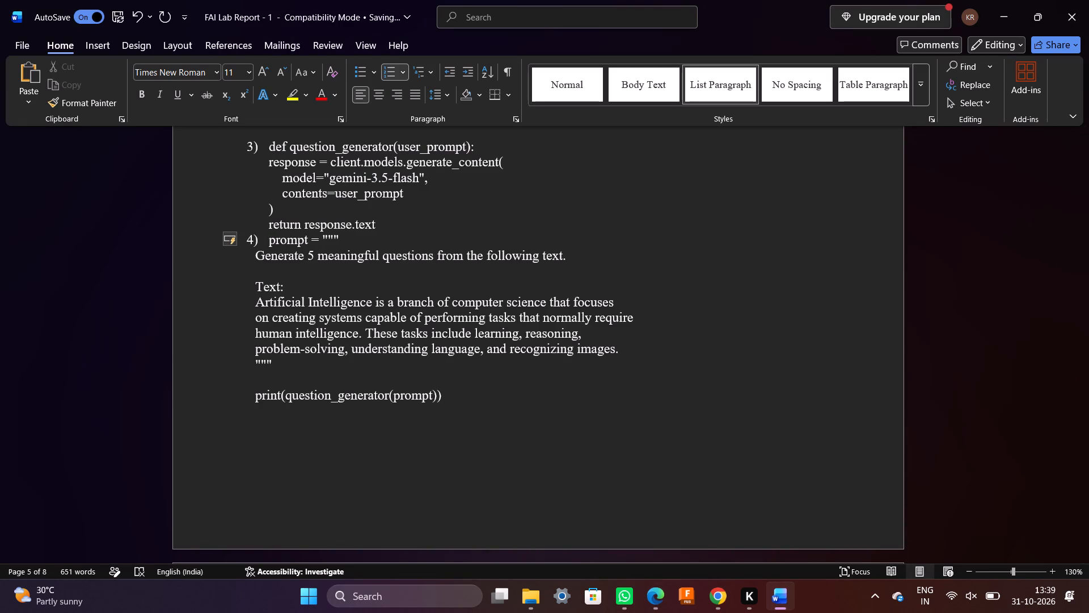
# Copy the whole Gradio interface cell, from import gradio as gr to interface.launch(share=True), in the Colab notebook.
pyautogui.scroll(-3, 252, 241)
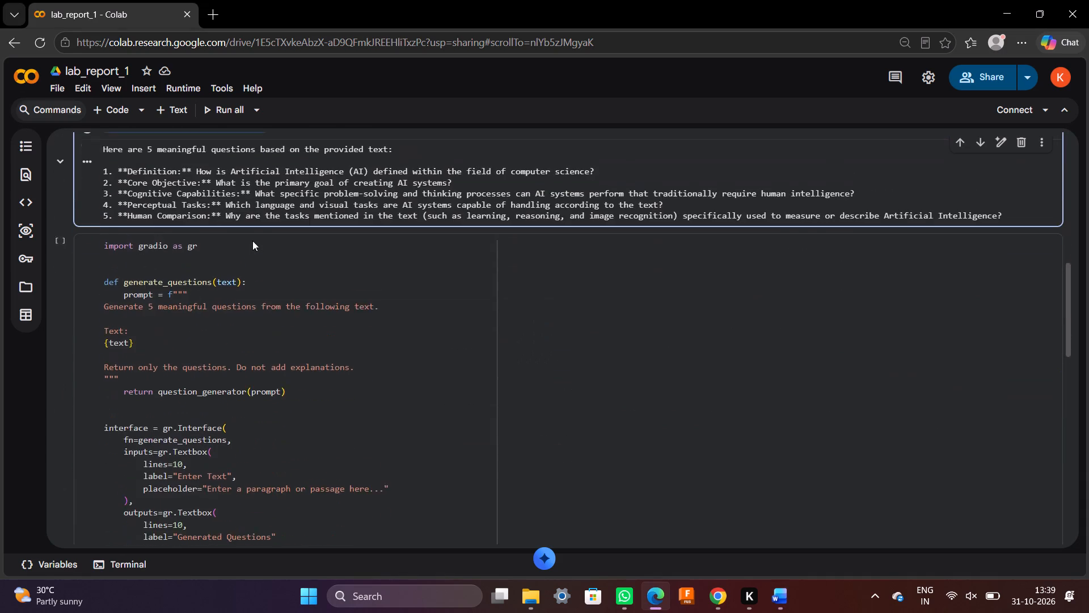
pyautogui.scroll(-2, 252, 241)
pyautogui.scroll(1, 252, 241)
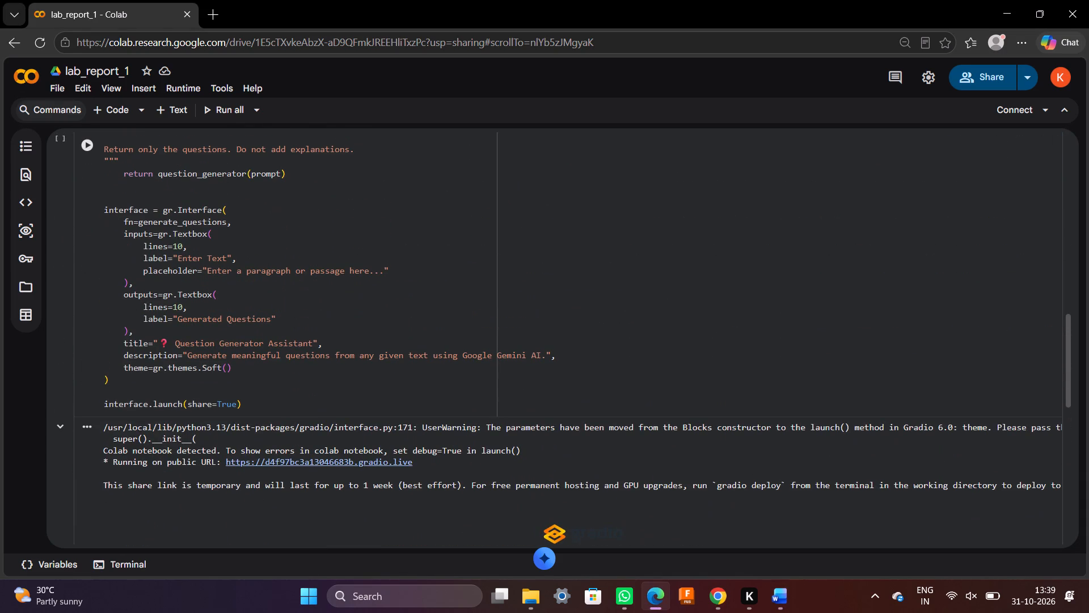
pyautogui.moveTo(248, 403); pyautogui.dragTo(104, 156)
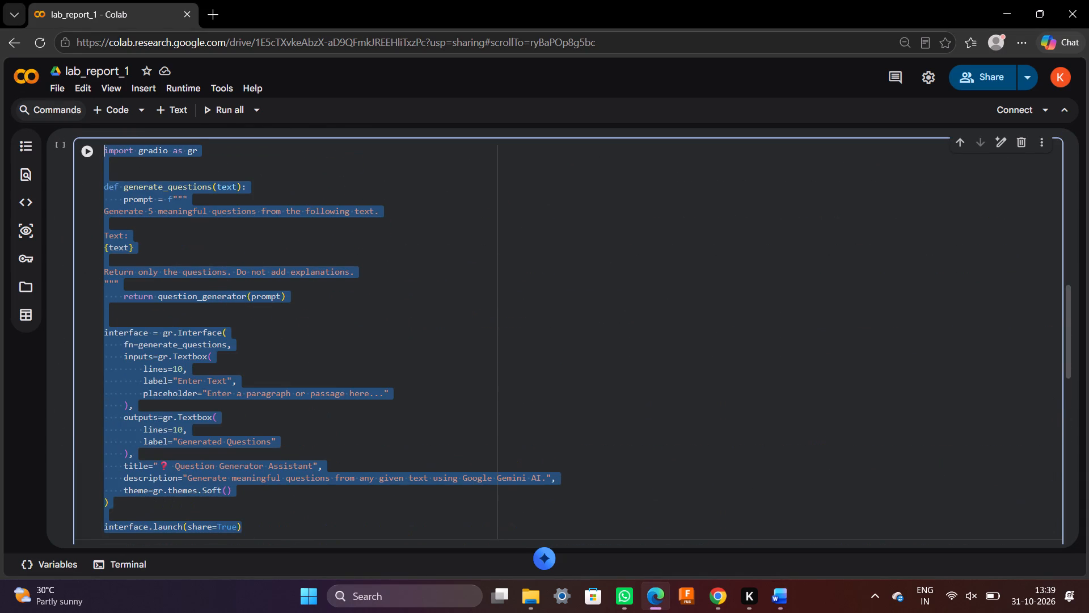
pyautogui.moveTo(104, 156); pyautogui.dragTo(103, 149)
pyautogui.hotkey('ctrl', 'c')
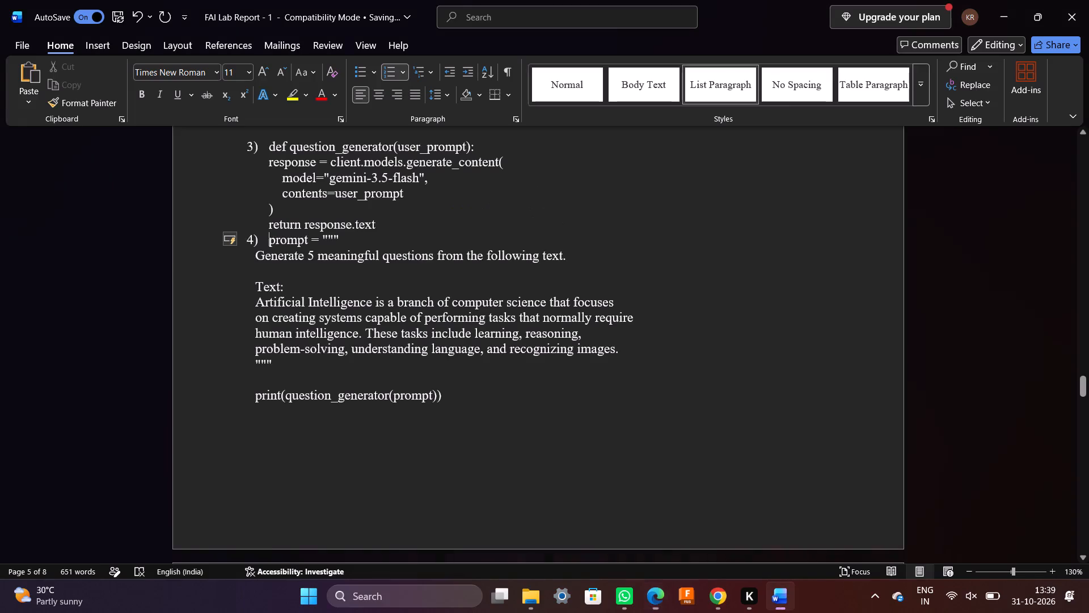
# In the Word report, add nine new lines below print(question_generator(prompt)) to move the insertion point onto the following page.
pyautogui.scroll(-2, 248, 390)
pyautogui.scroll(1, 290, 252)
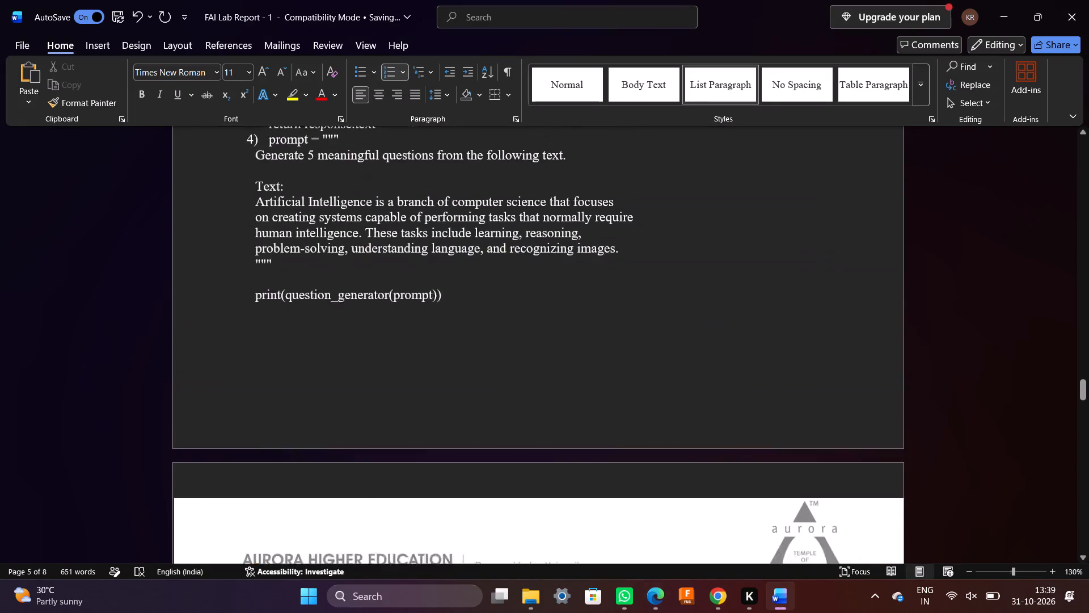
pyautogui.click(462, 320)
pyautogui.press('Return')
pyautogui.press('Return')
pyautogui.press('Return')
pyautogui.press('Return')
pyautogui.press('Return')
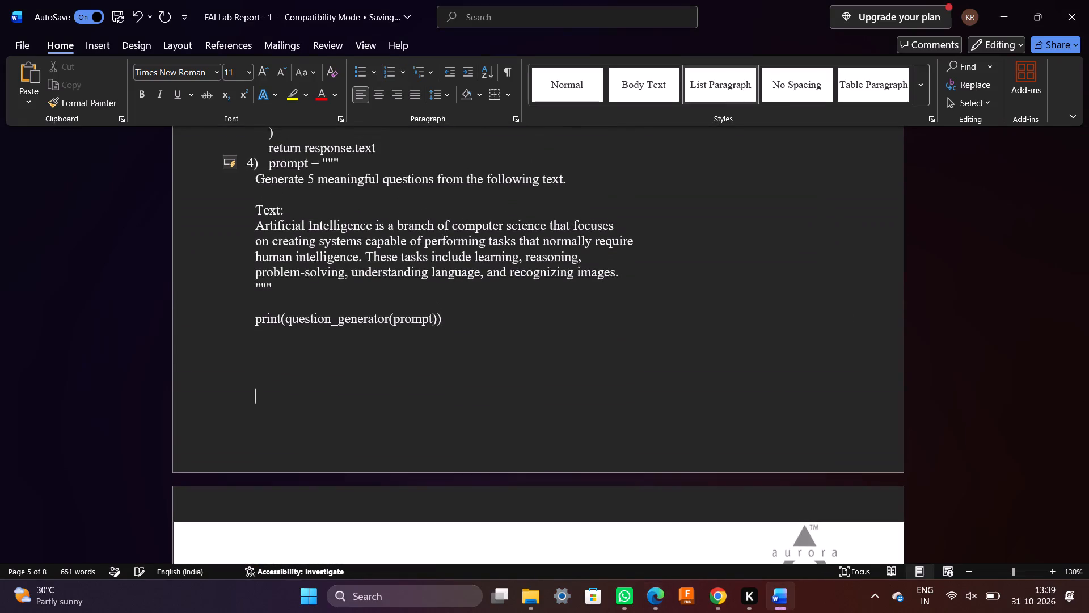
pyautogui.scroll(-2, 462, 320)
pyautogui.press('Return')
pyautogui.press('Return')
pyautogui.press('Return')
pyautogui.press('Return')
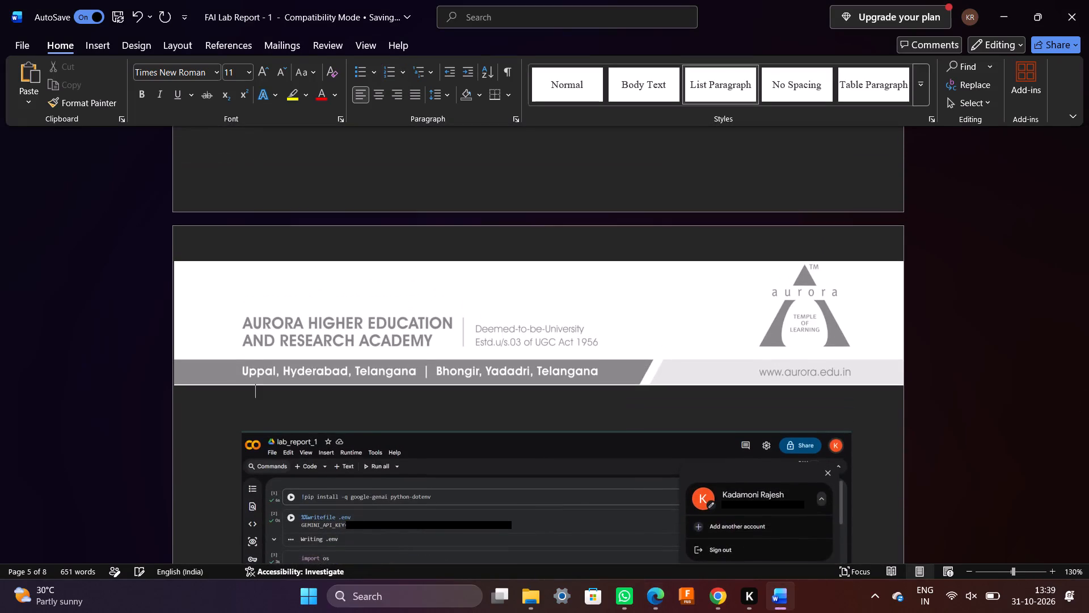
# Paste the copied Gradio interface code at the top of the new page and number its import gradio as gr line 5).
pyautogui.hotkey('ctrl', 'v')
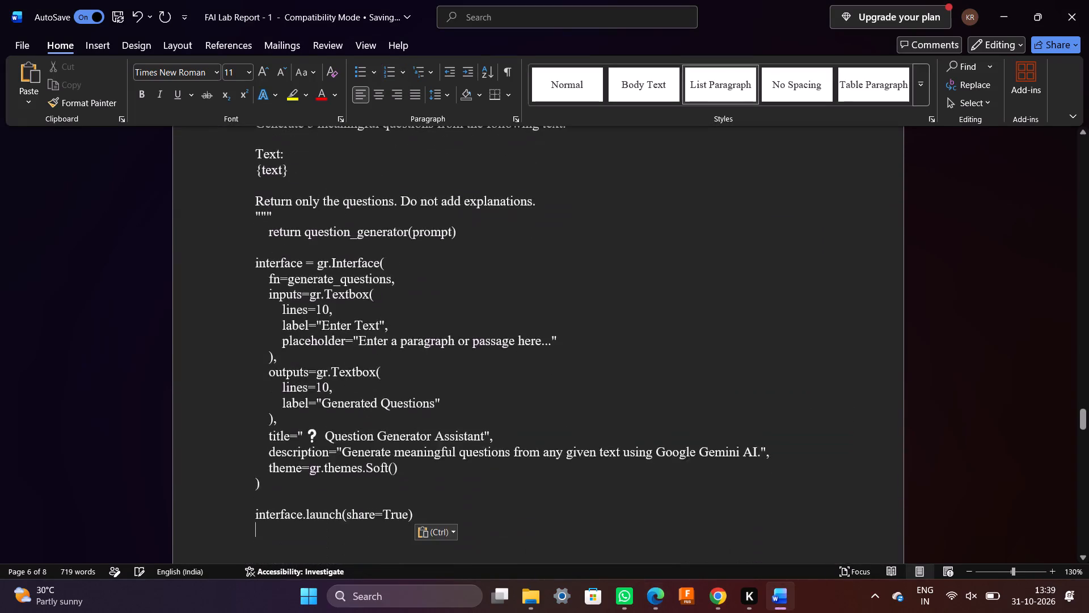
pyautogui.scroll(1, 462, 320)
pyautogui.click(248, 236)
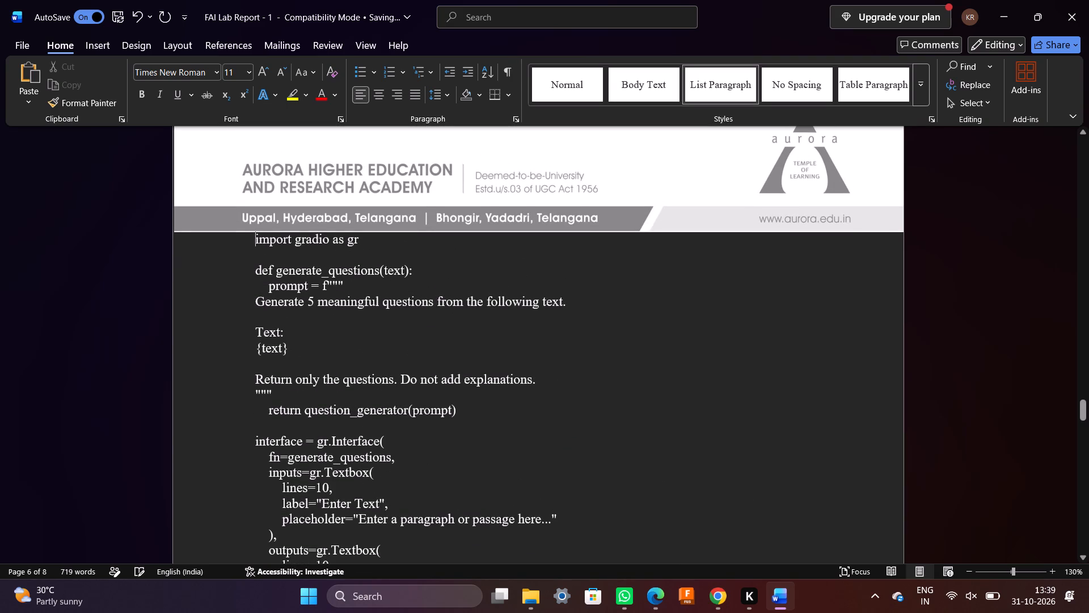
pyautogui.write('5)')
pyautogui.press('space')
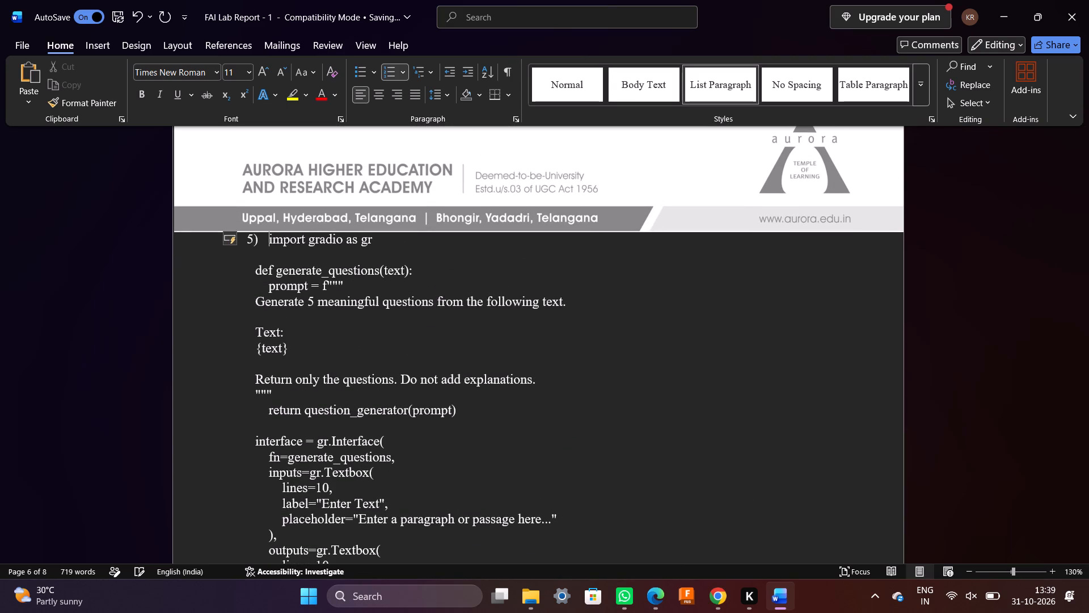
# Review the report from Question 2's code up past Question 1's drive link to the student details on the first page.
pyautogui.scroll(5, 248, 236)
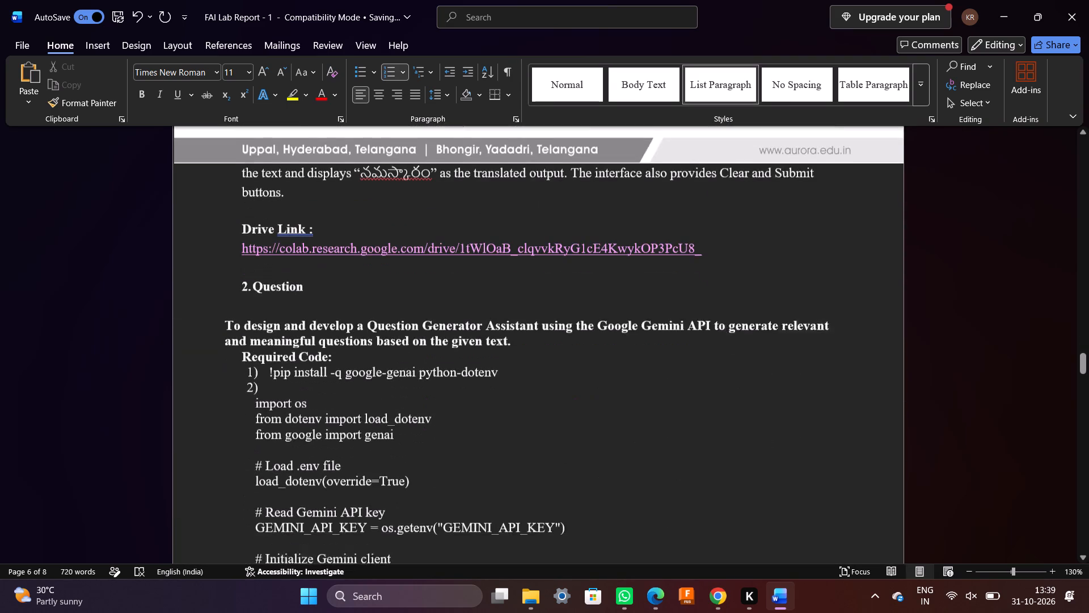
pyautogui.click(335, 222)
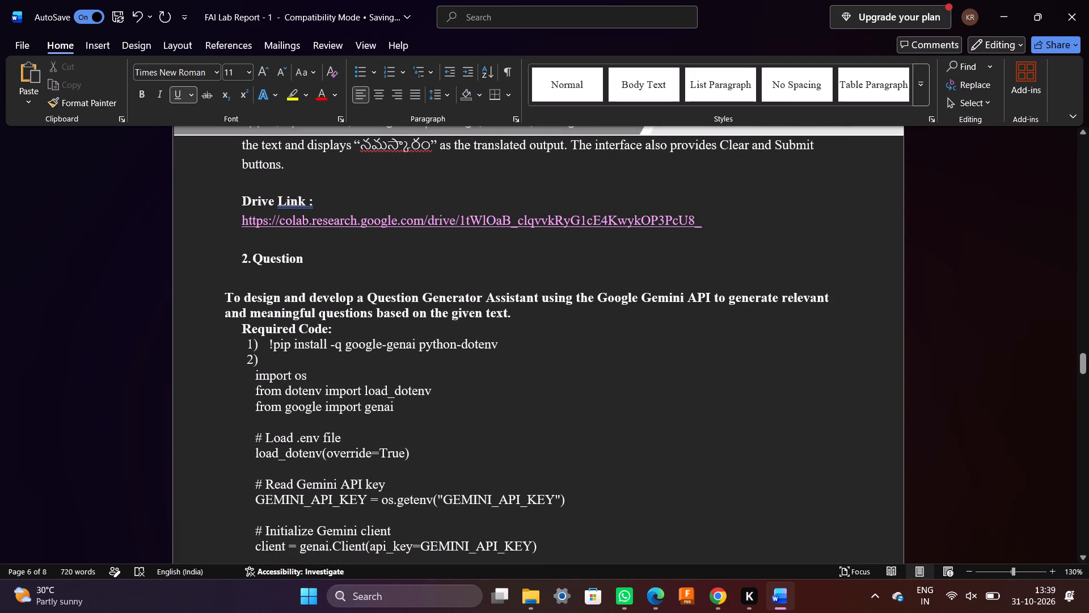
pyautogui.click(746, 232)
pyautogui.click(362, 231)
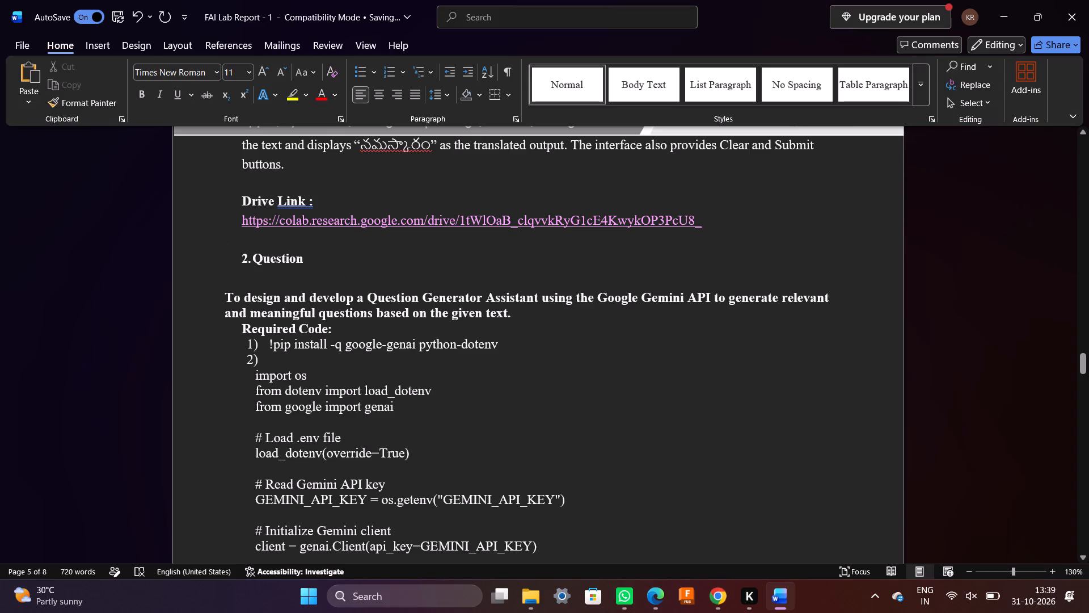
pyautogui.click(299, 225)
pyautogui.scroll(8, 299, 225)
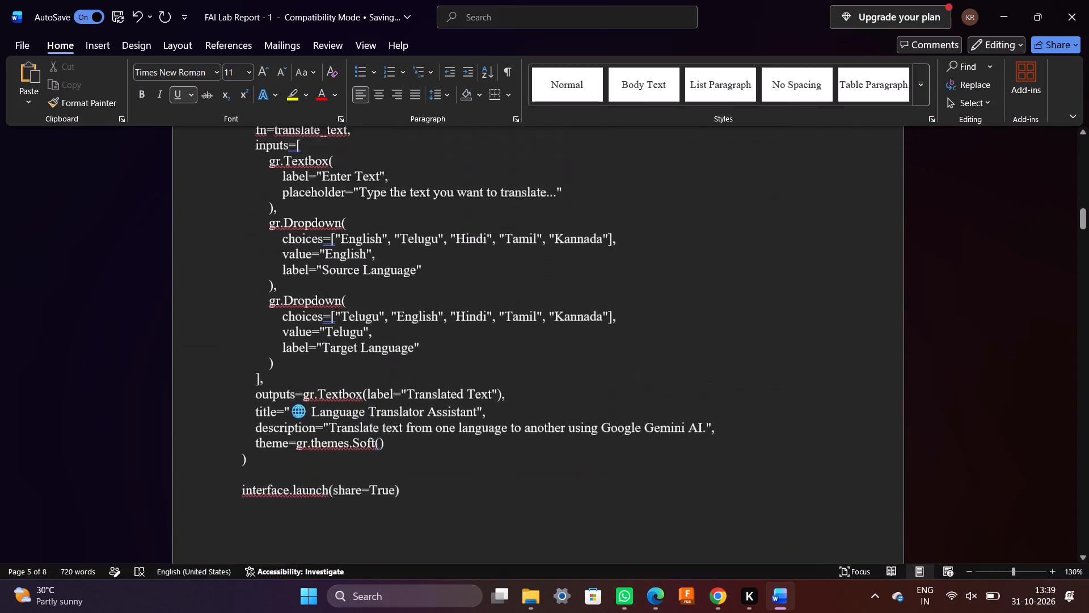
pyautogui.scroll(13, 299, 225)
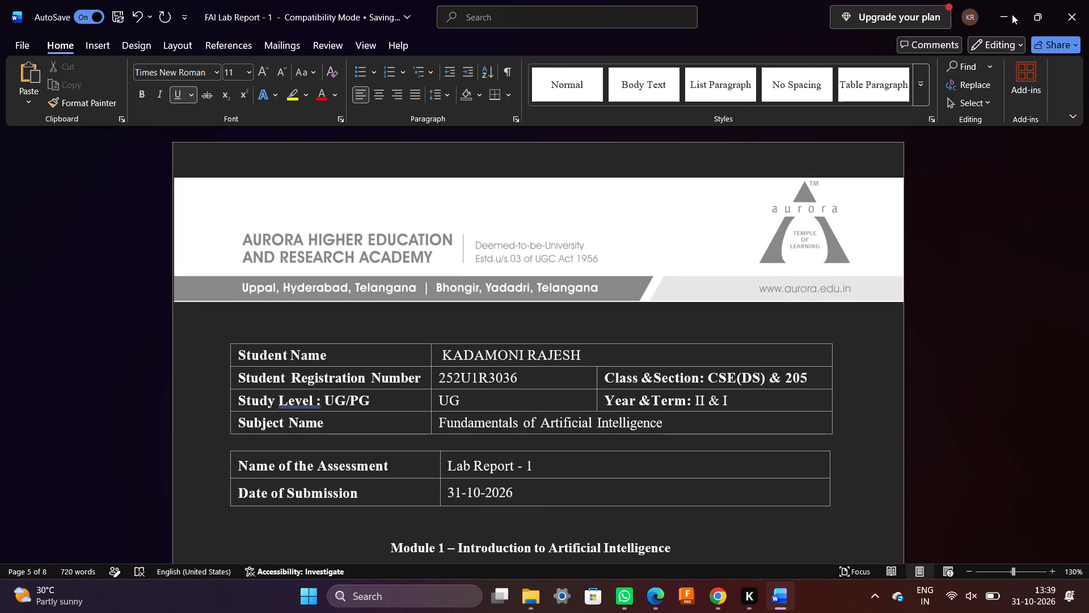
# Close the FAI Lab Report - 1 document and the Edge window with the lab_report_1 Colab notebook.
pyautogui.click(1078, 18)
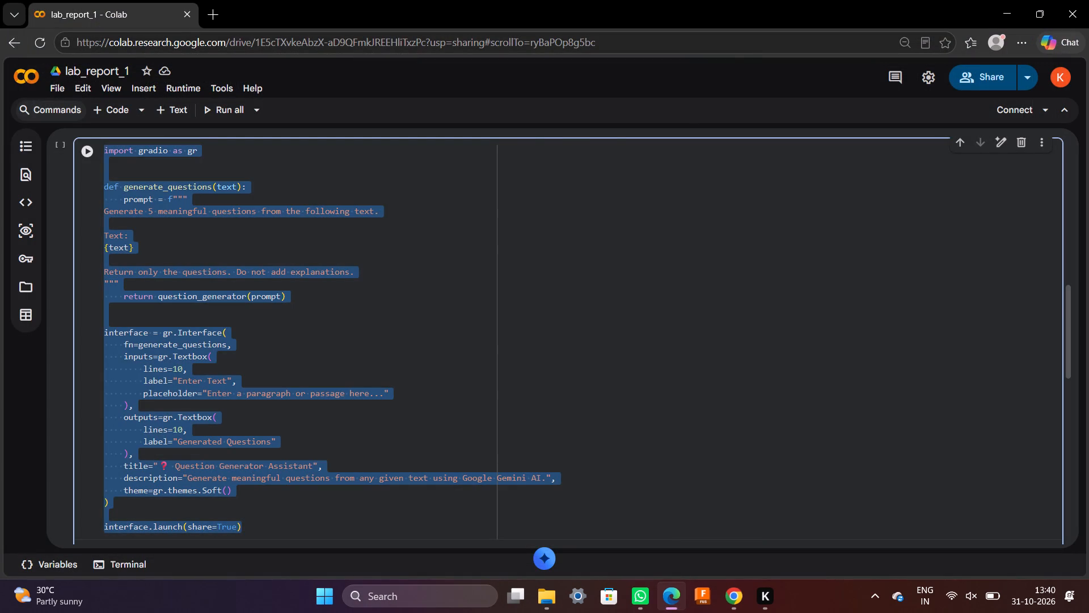
pyautogui.click(1088, 0)
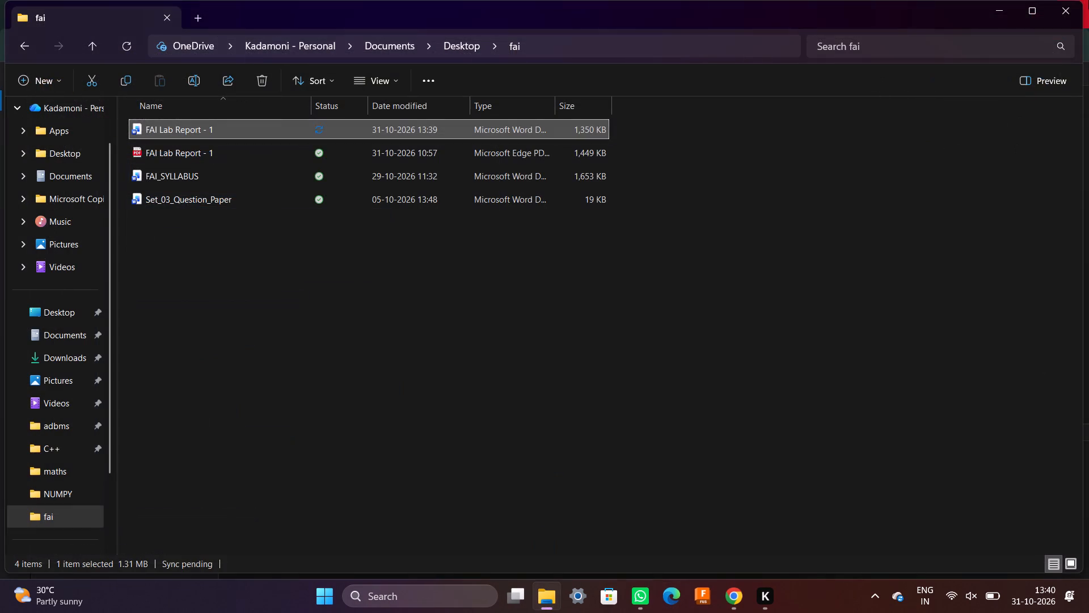
# Delete the old FAI Lab Report - 1 PDF from the fai folder in File Explorer.
pyautogui.click(188, 149)
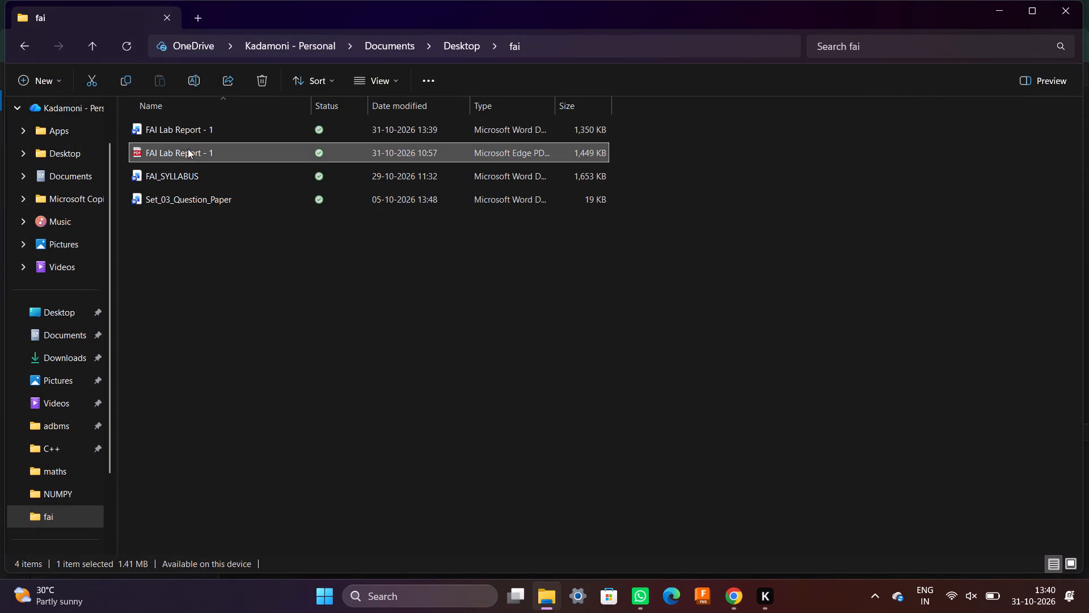
pyautogui.click(261, 70)
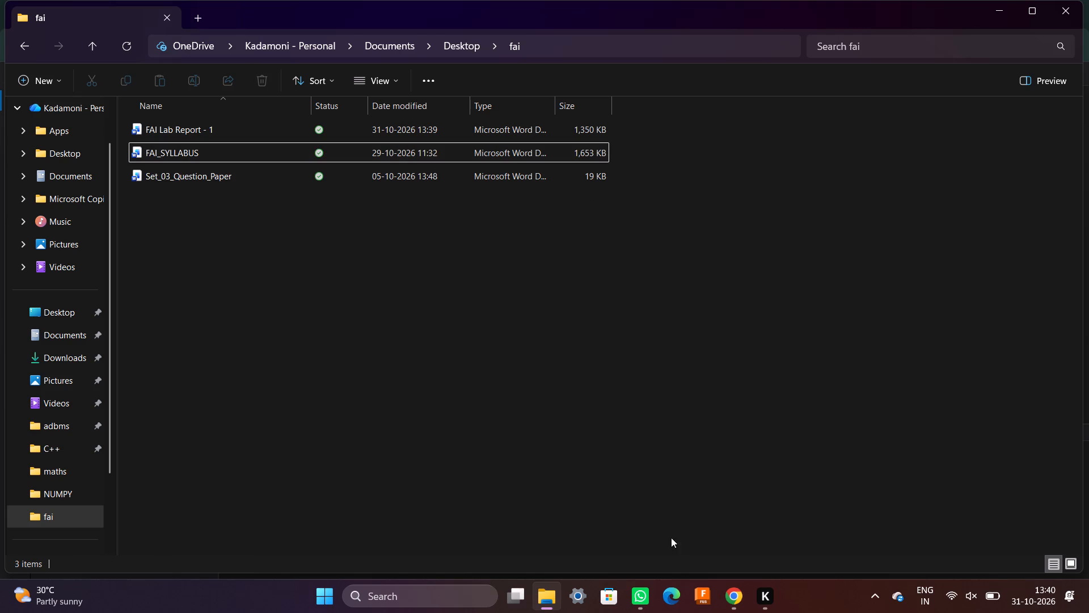
pyautogui.click(722, 594)
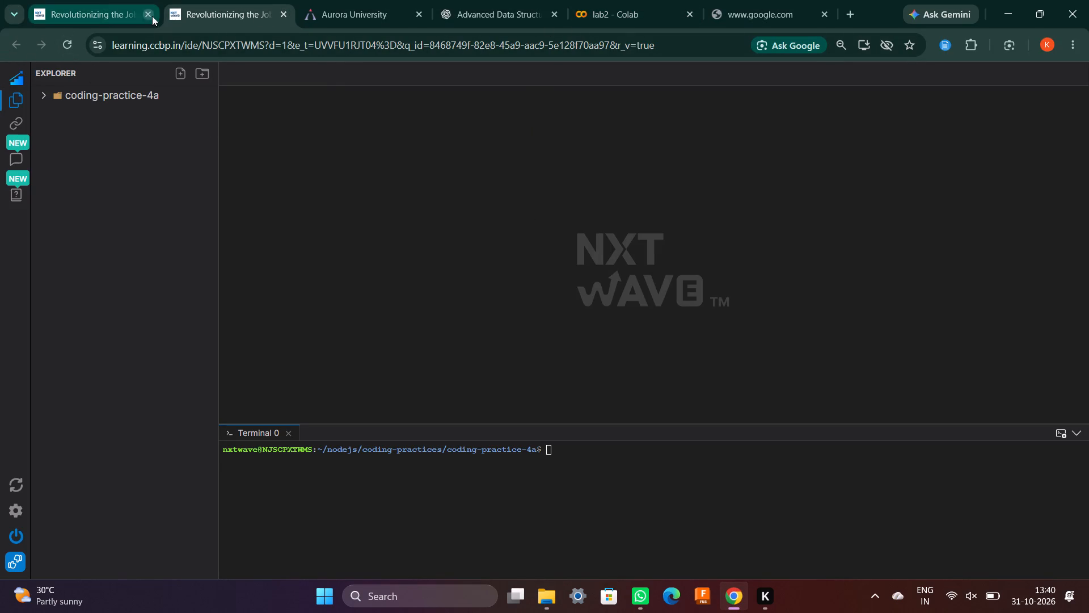
pyautogui.click(103, 0)
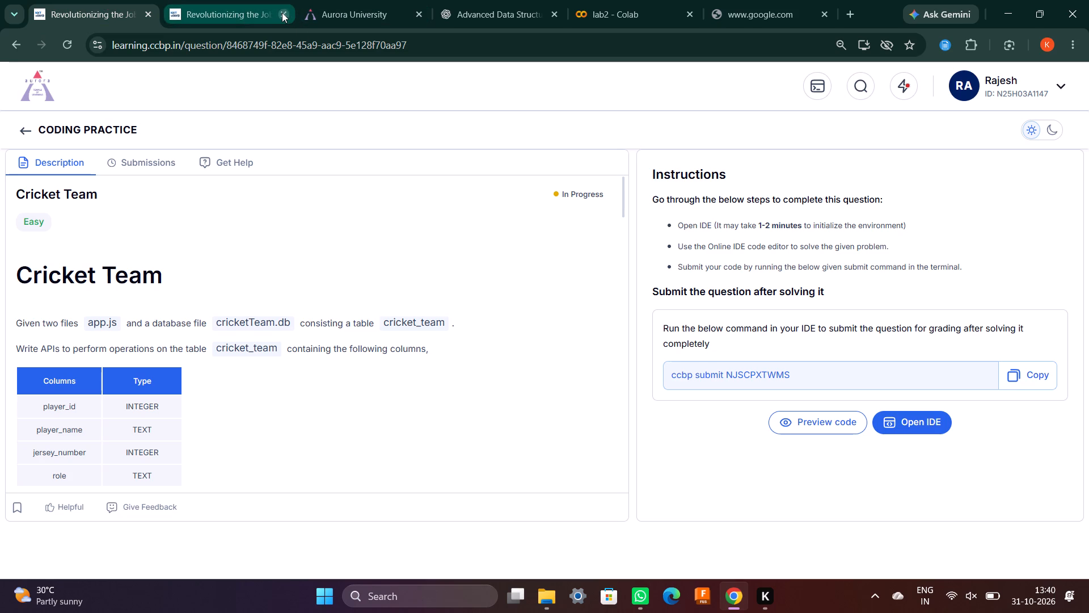
pyautogui.click(282, 12)
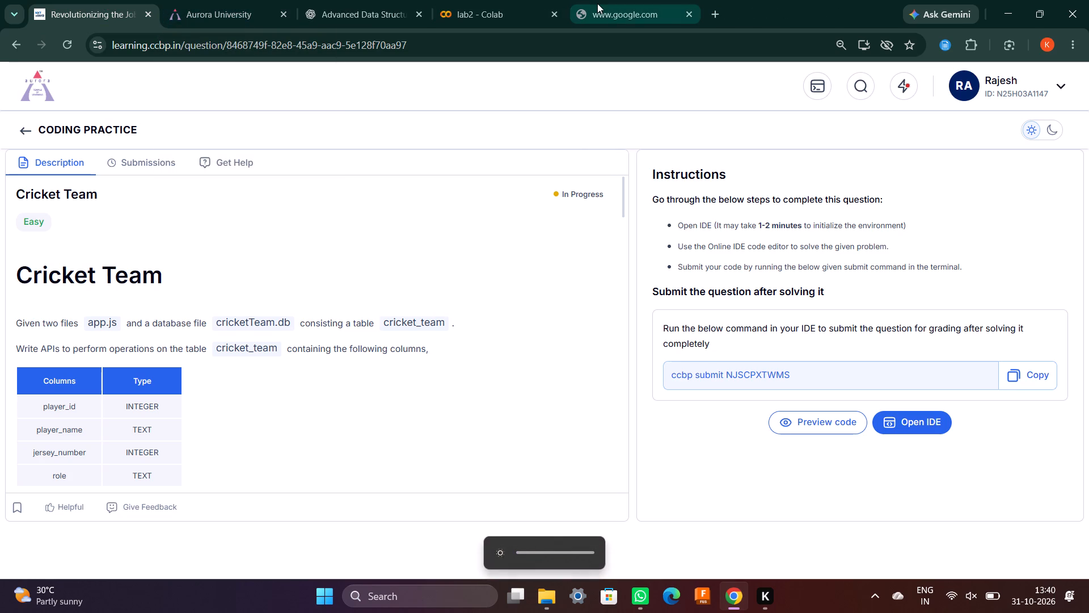
pyautogui.click(691, 15)
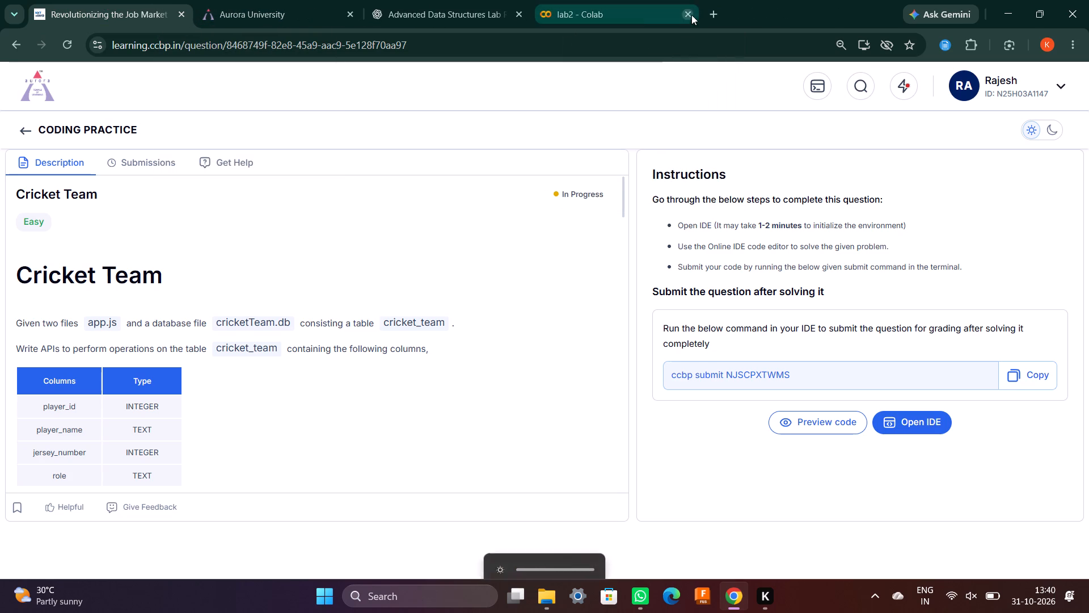
pyautogui.click(693, 9)
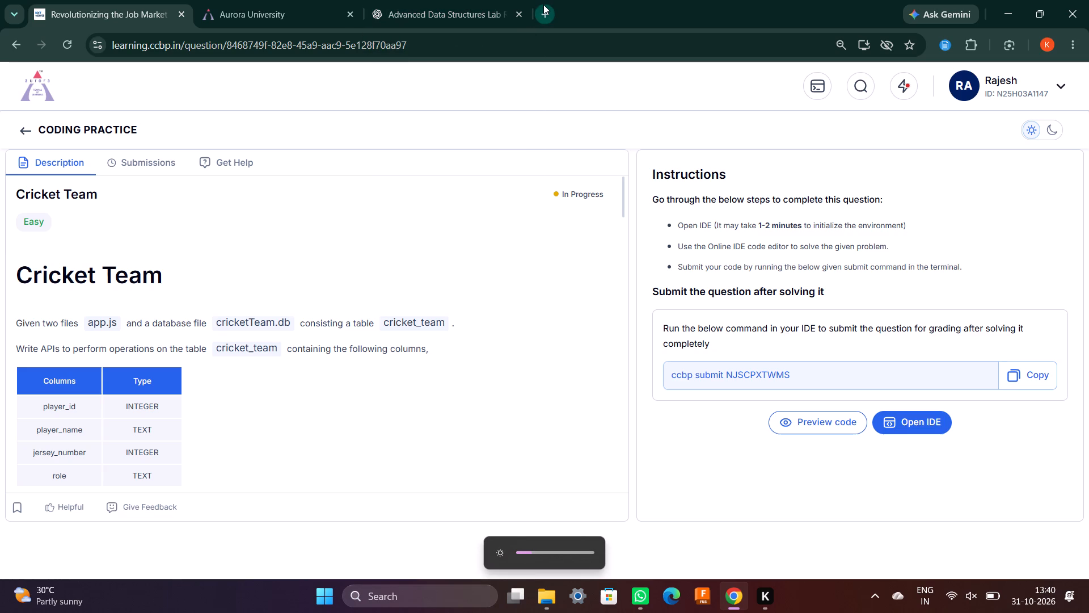
# In a new tab, search Google for ilovepdf, open the iLovePDF site and choose its Word to PDF tool.
pyautogui.click(543, 5)
pyautogui.click(453, 275)
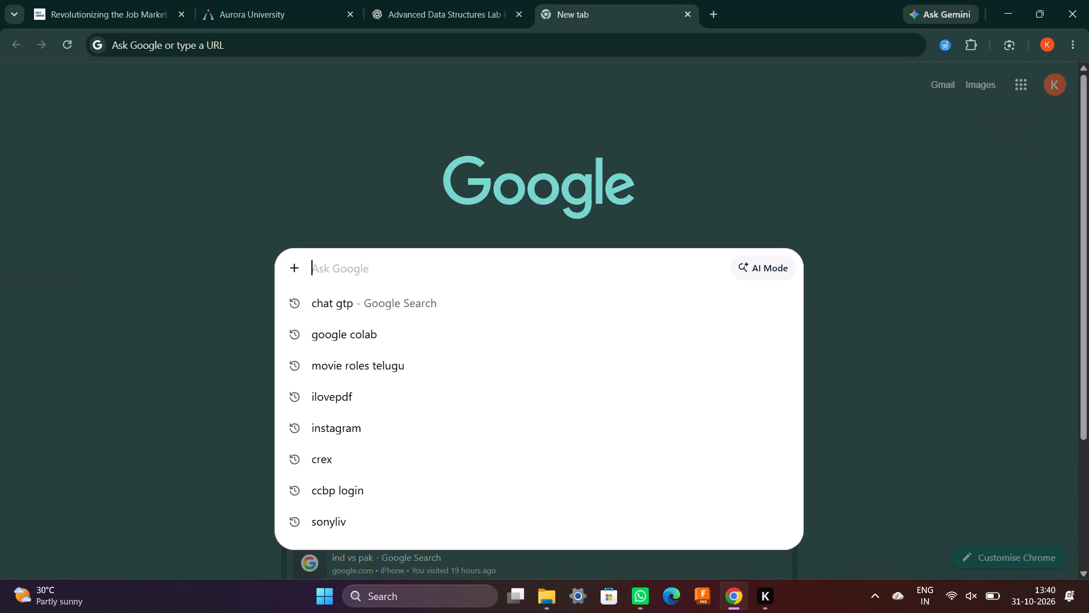
pyautogui.click(327, 401)
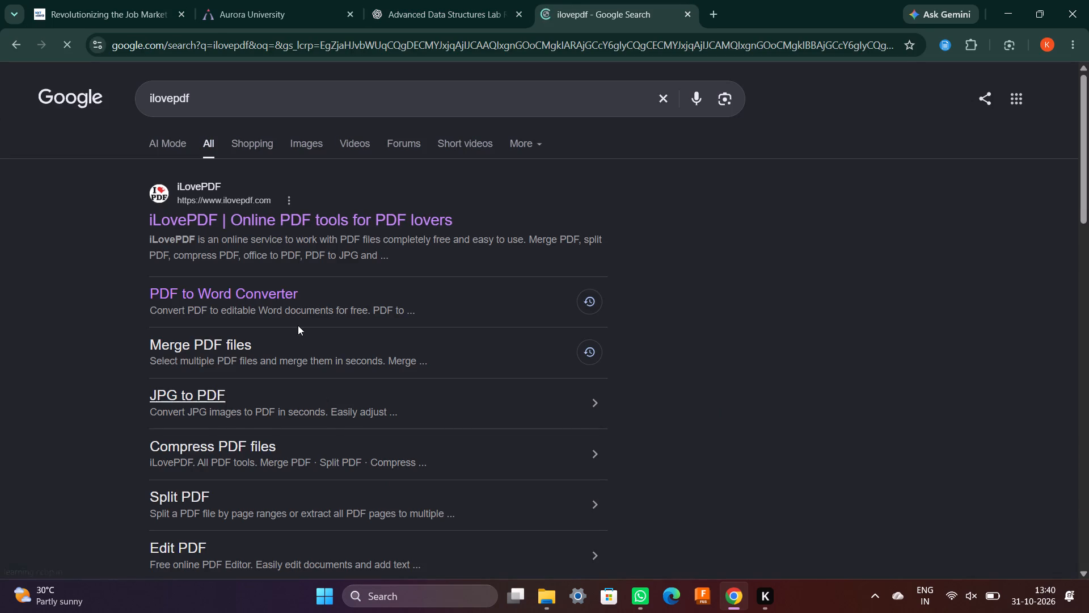
pyautogui.click(248, 213)
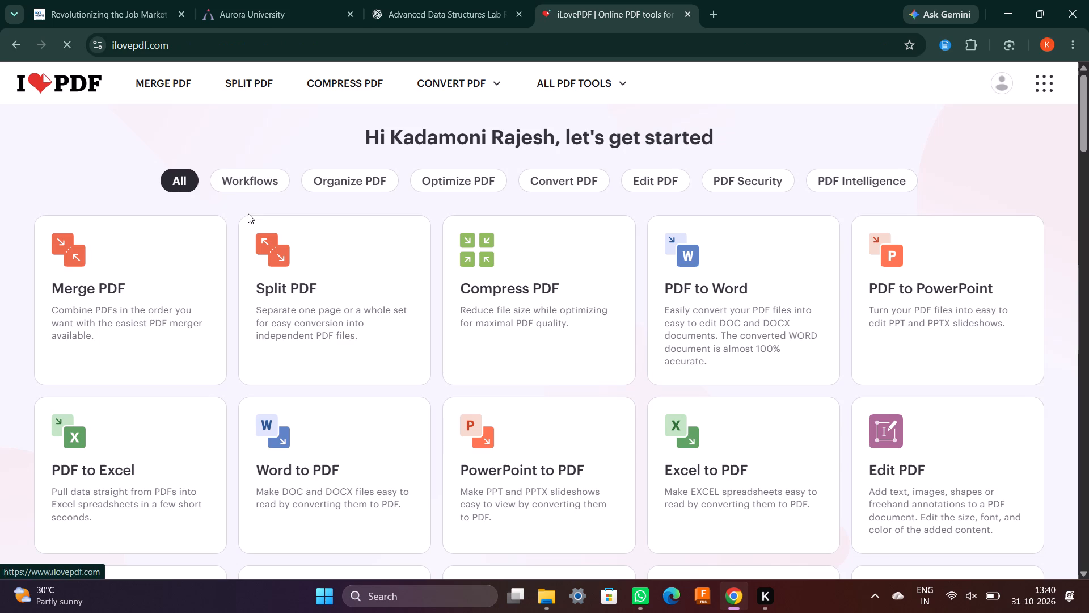
pyautogui.click(314, 433)
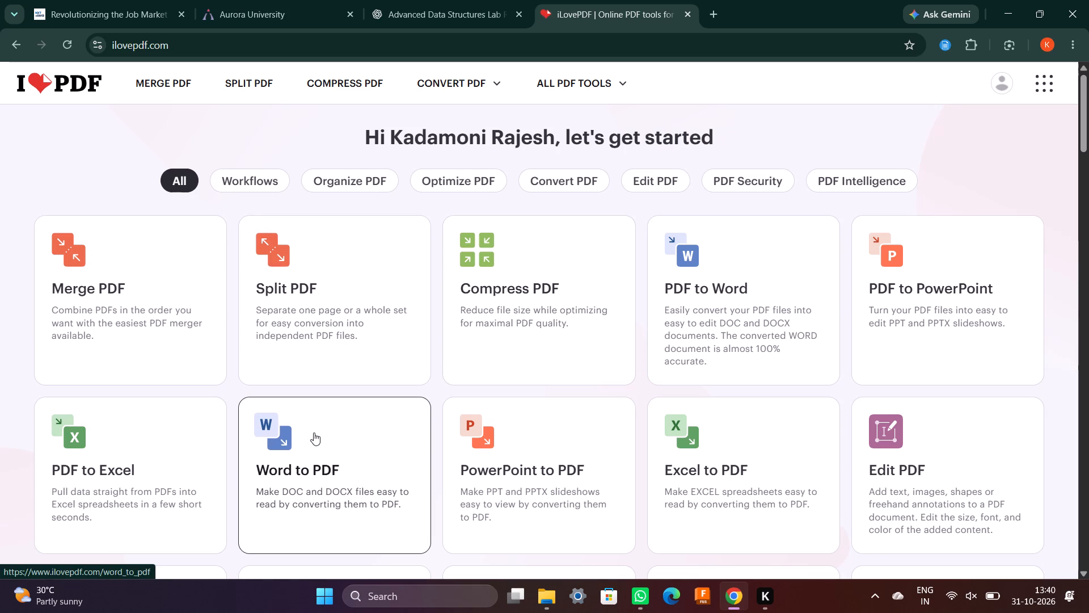
pyautogui.click(482, 241)
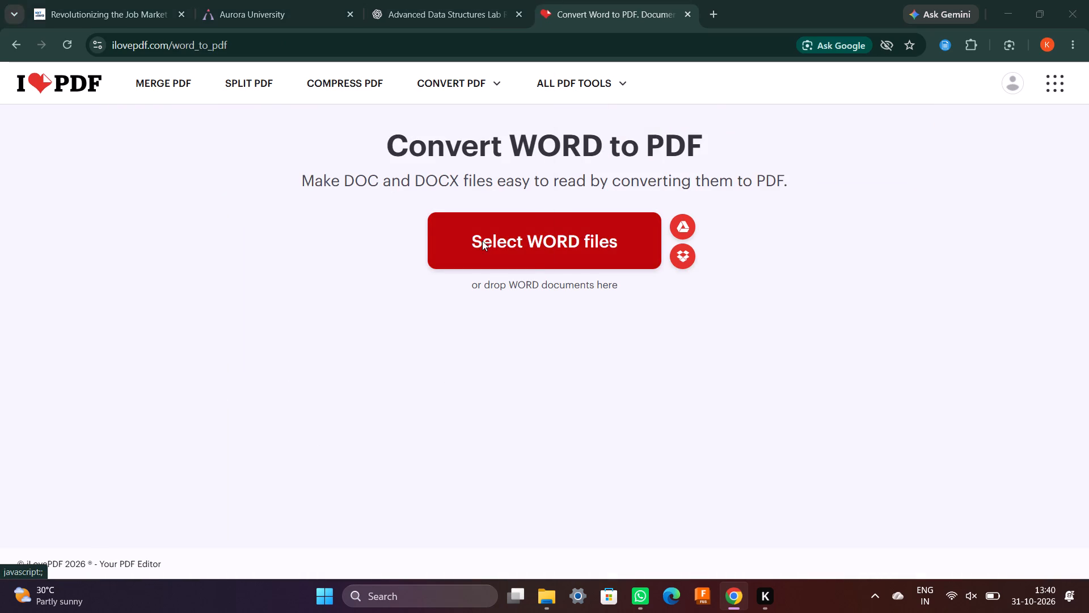
pyautogui.click(201, 112)
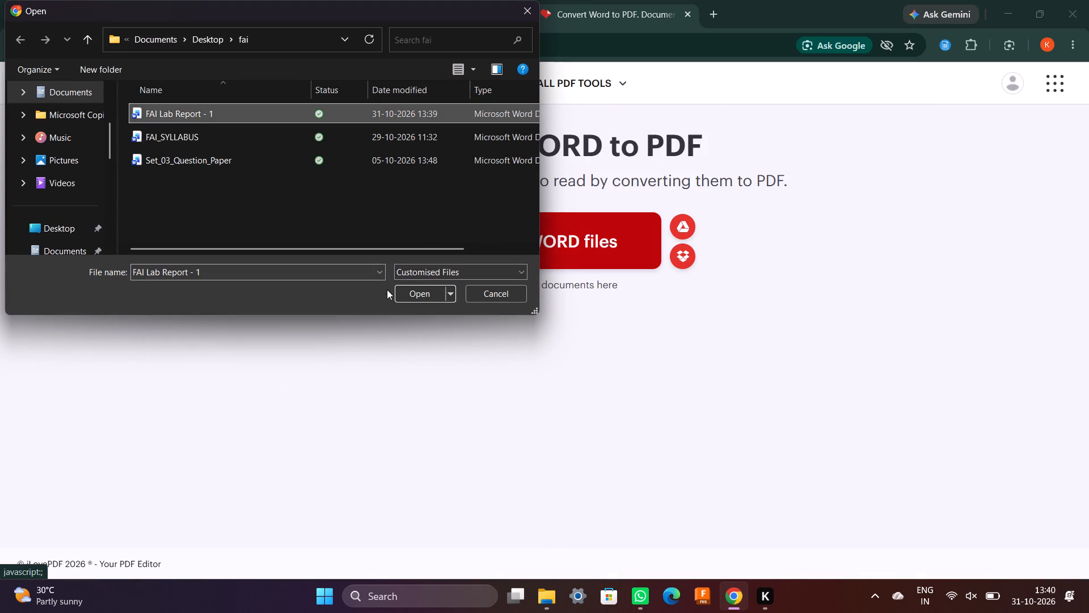
pyautogui.click(408, 289)
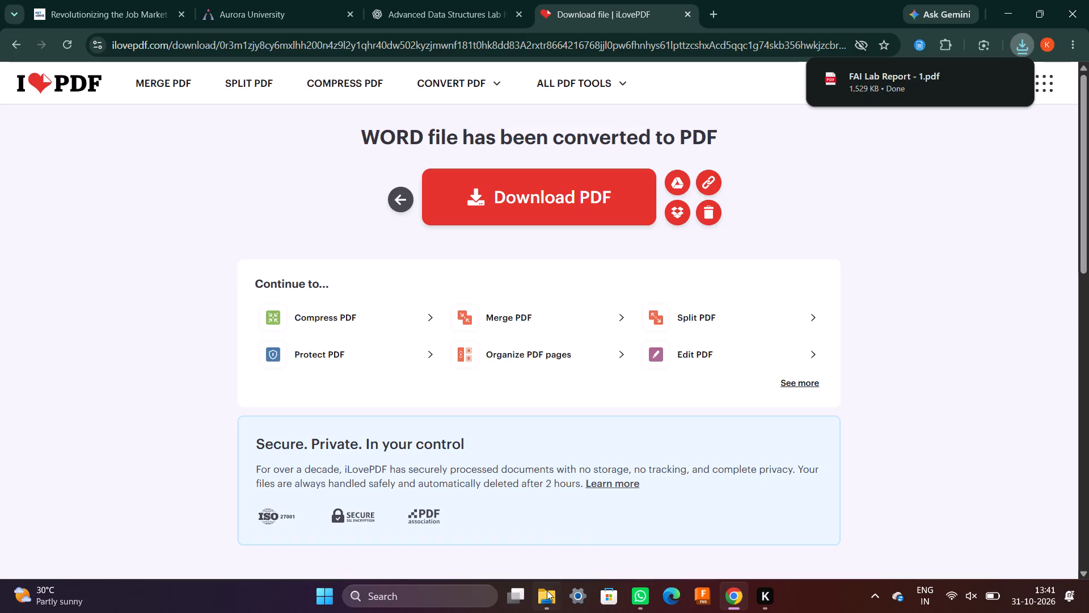
# In the Aurora University portal, return to the dashboard from the attendance page and open Assessments.
pyautogui.click(258, 0)
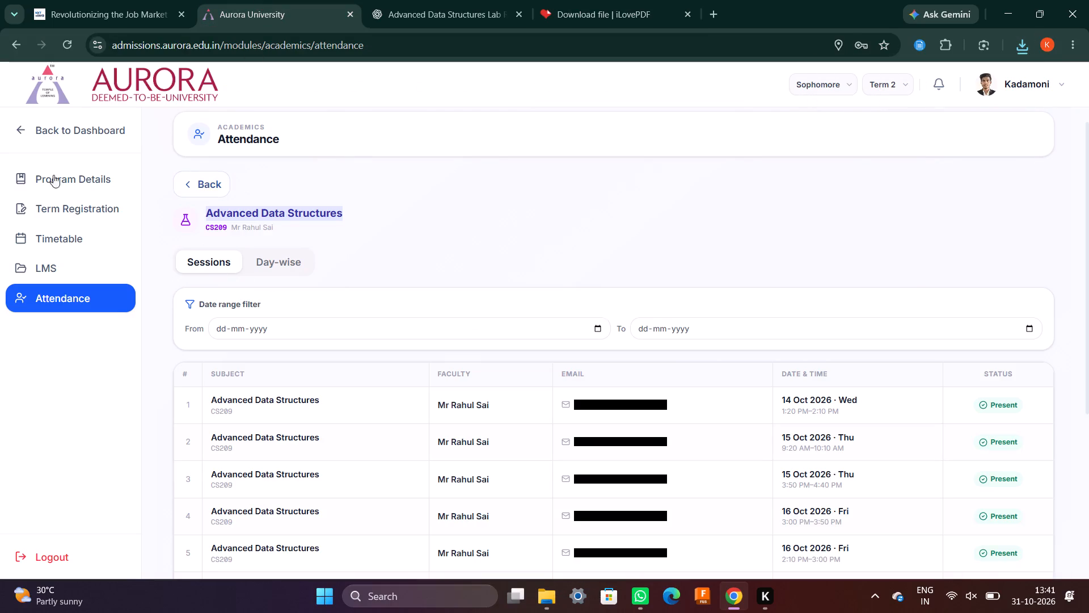
pyautogui.click(17, 123)
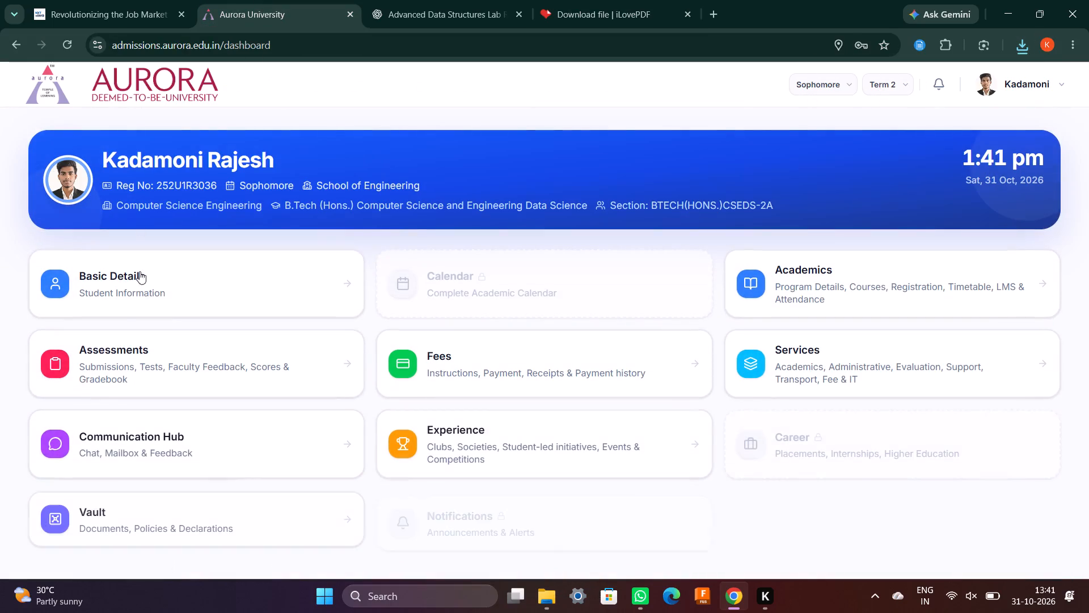
pyautogui.click(91, 373)
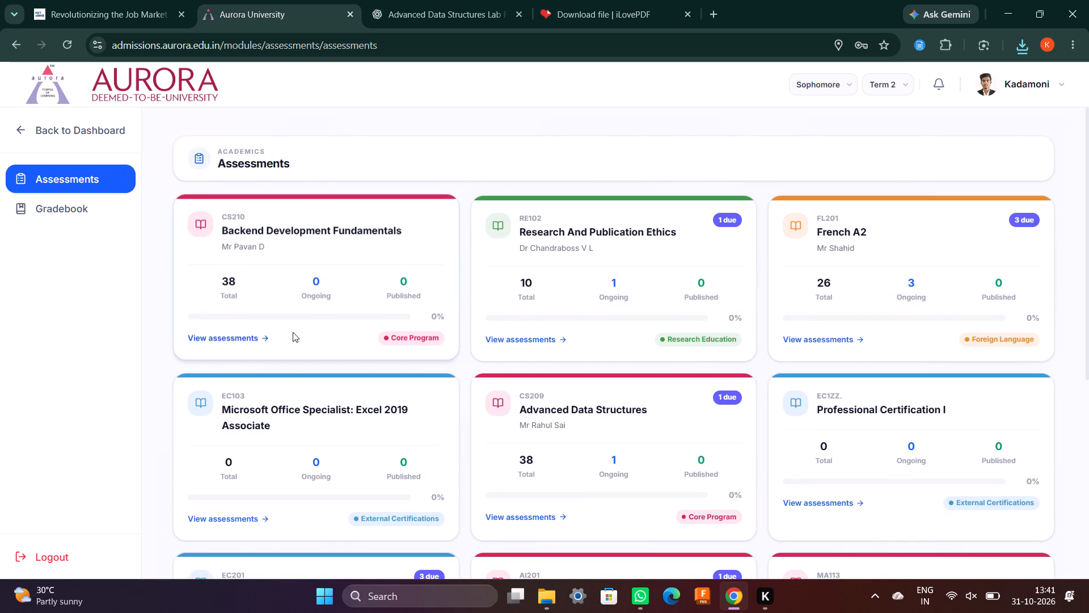
# Open the assessments list for Fundamentals of Artificial Intelligence.
pyautogui.click(247, 339)
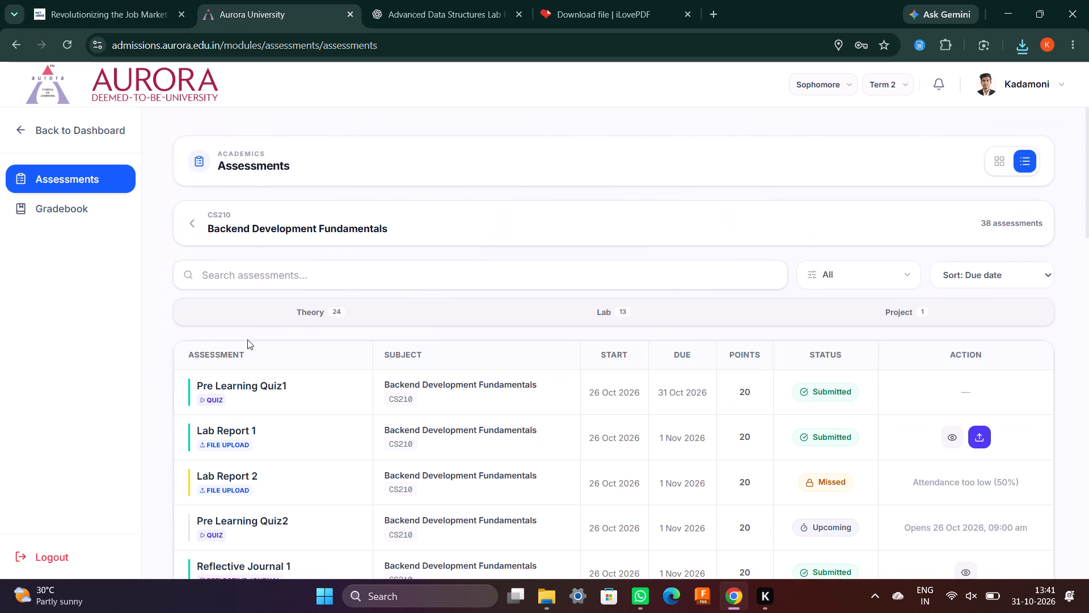
pyautogui.click(191, 224)
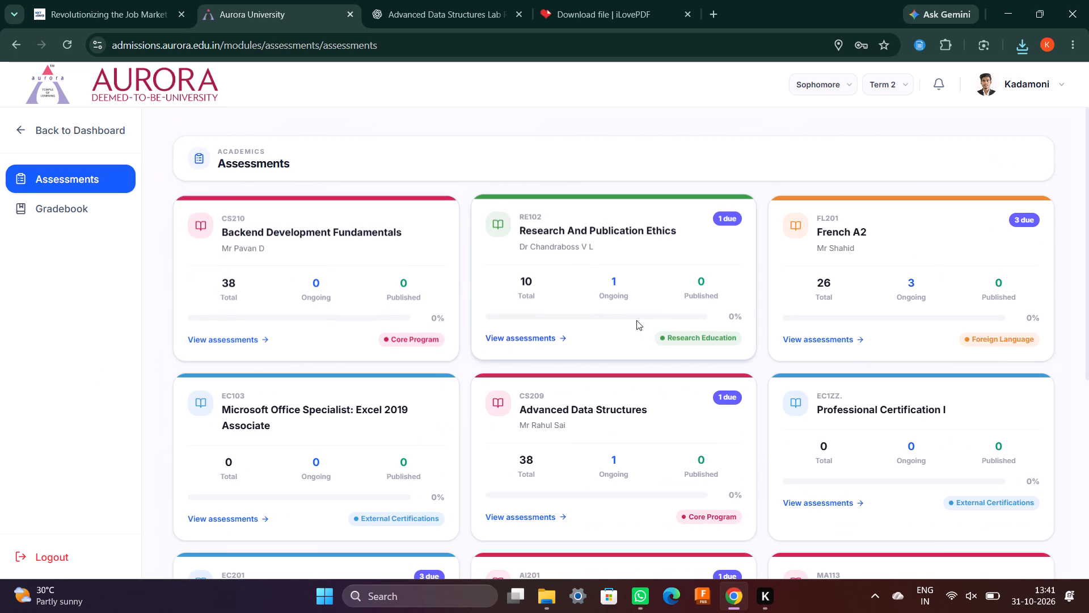
pyautogui.scroll(-3, 569, 304)
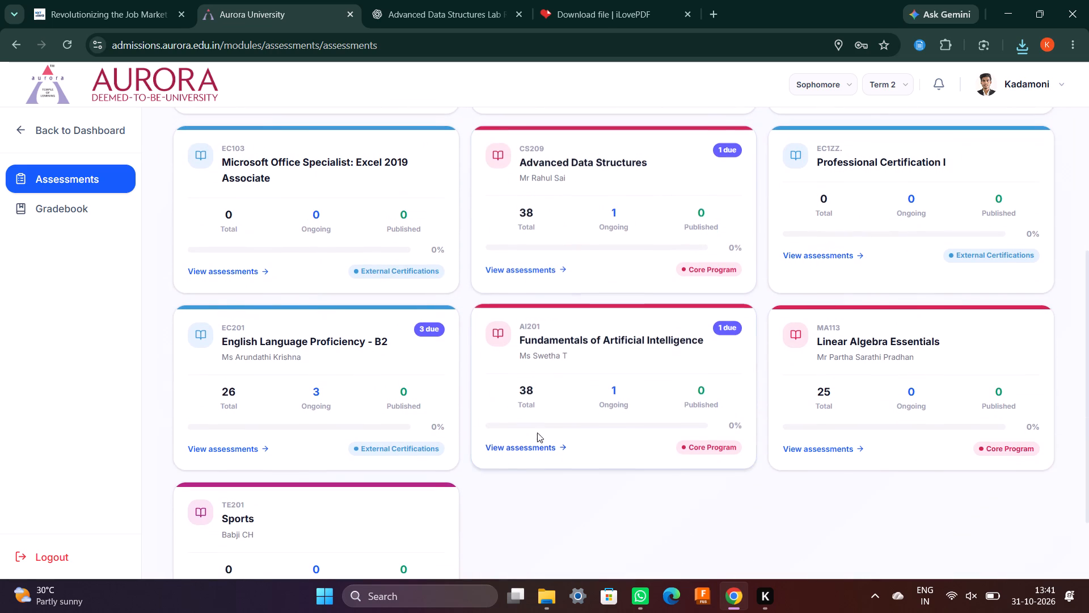
pyautogui.click(539, 446)
pyautogui.scroll(1, 434, 244)
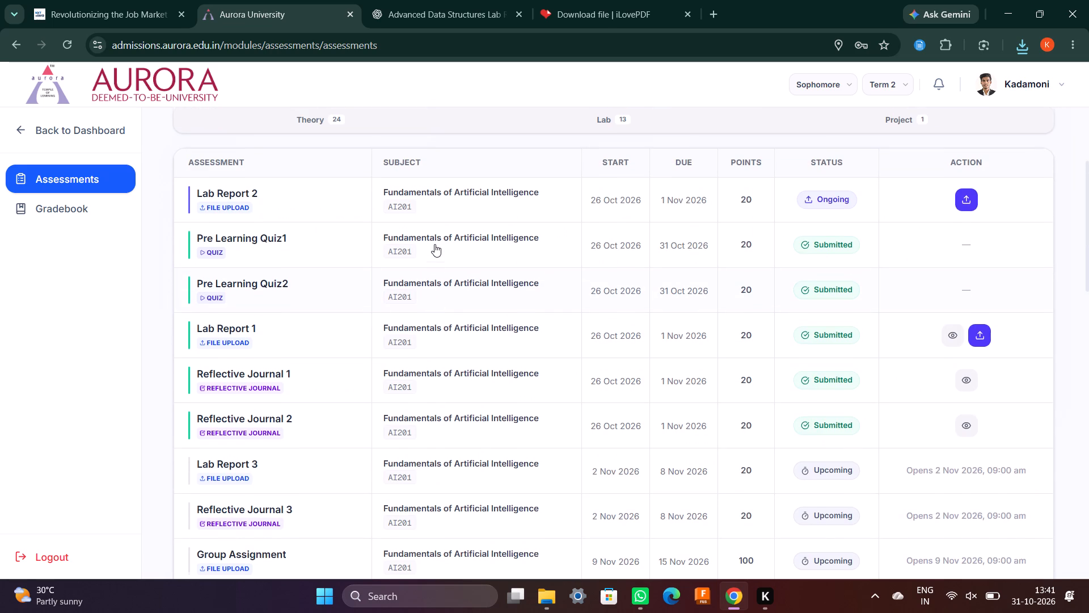
pyautogui.scroll(1, 434, 244)
# View the file already submitted for Lab Report 1 and close its tab.
pyautogui.click(950, 336)
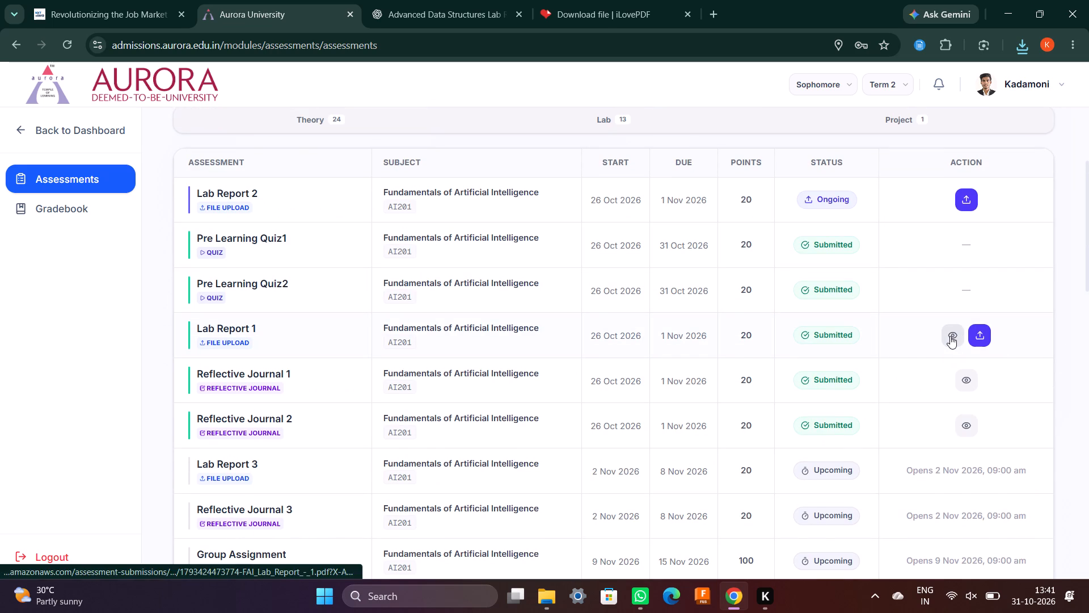
pyautogui.click(503, 10)
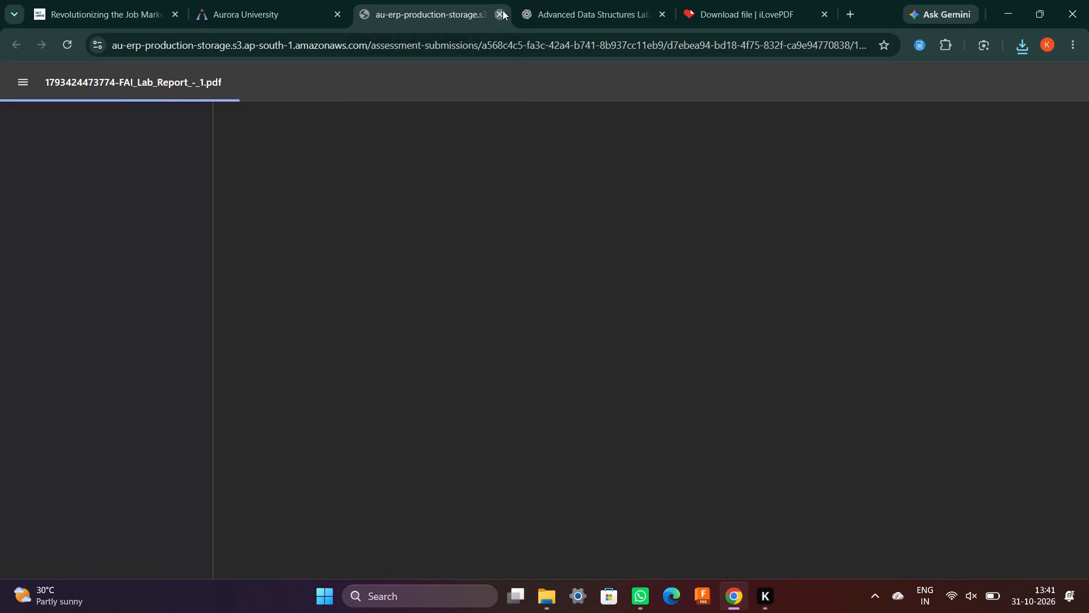
# Upload the FAI Lab Report - 1 PDF from the fai folder as the new Lab Report 1 submission.
pyautogui.click(974, 334)
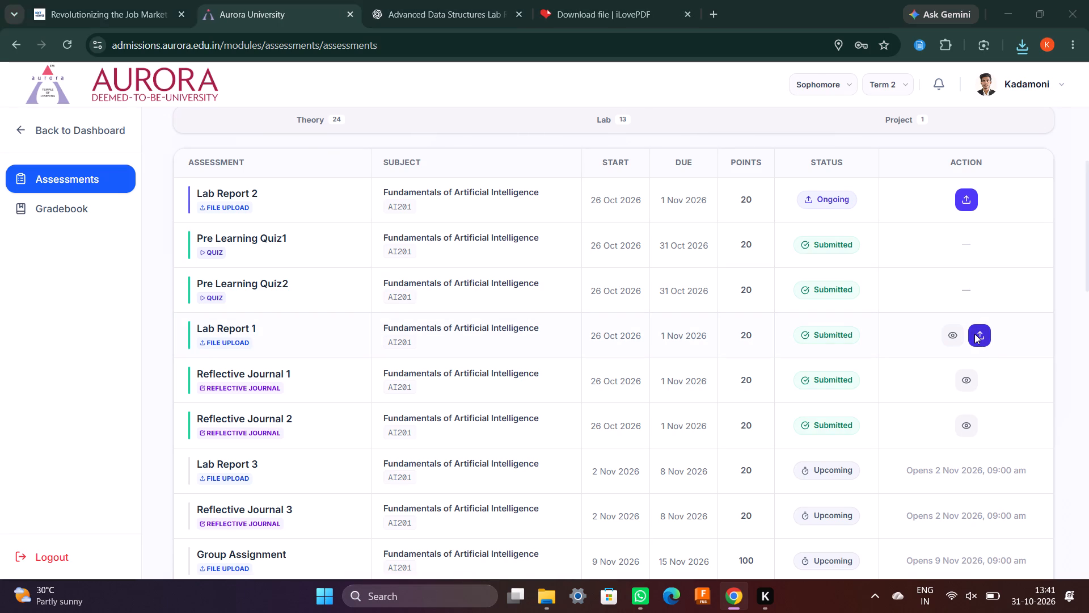
pyautogui.click(186, 117)
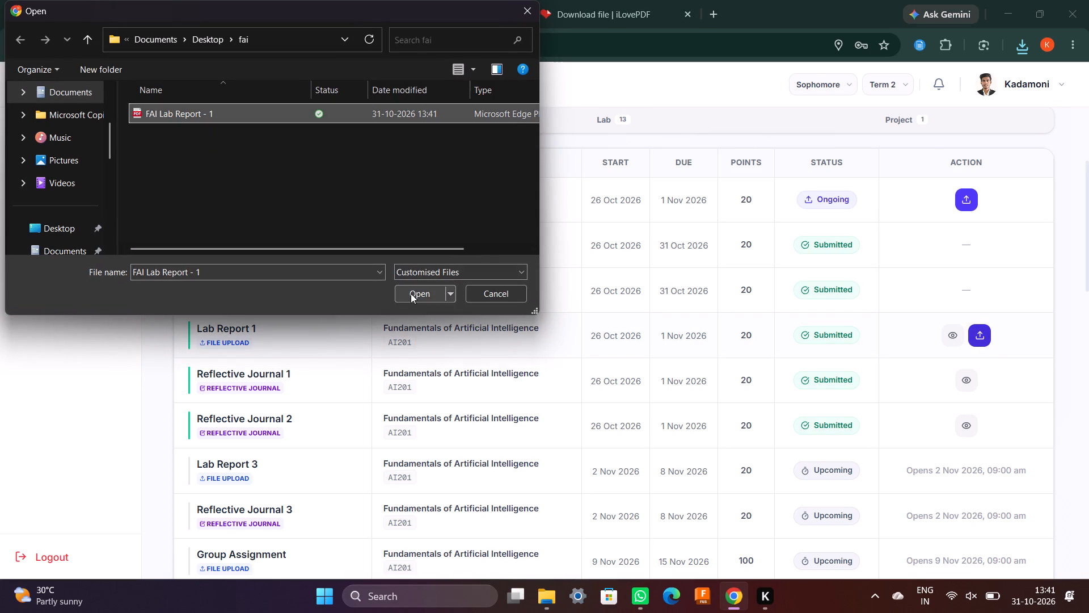
pyautogui.click(411, 293)
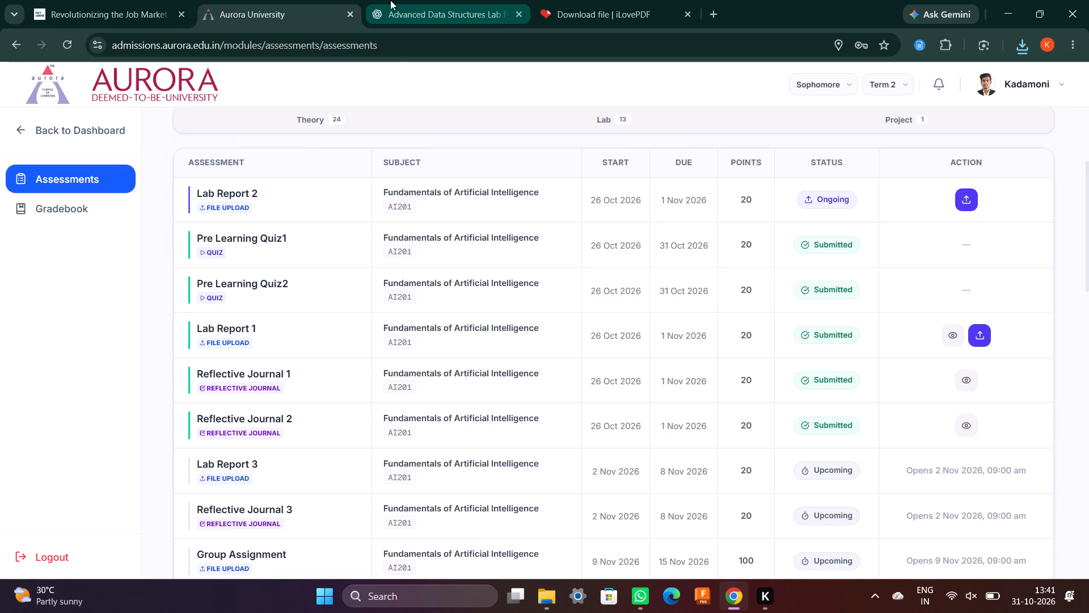
# Launch the online IDE for the Cricket Team coding practice and open app.js from the coding-practice-4a folder.
pyautogui.click(138, 0)
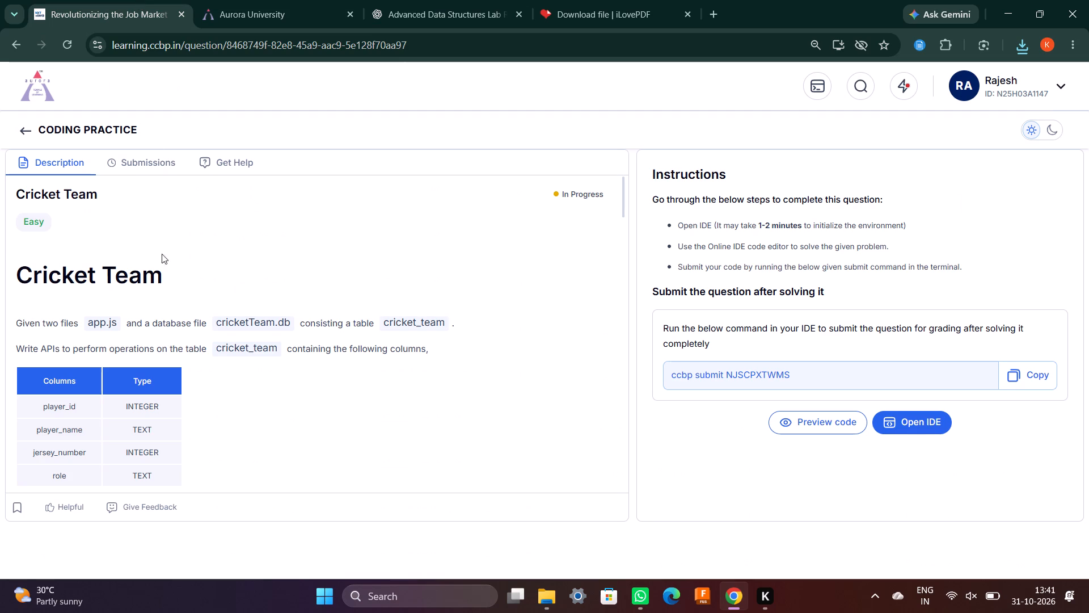
pyautogui.click(925, 417)
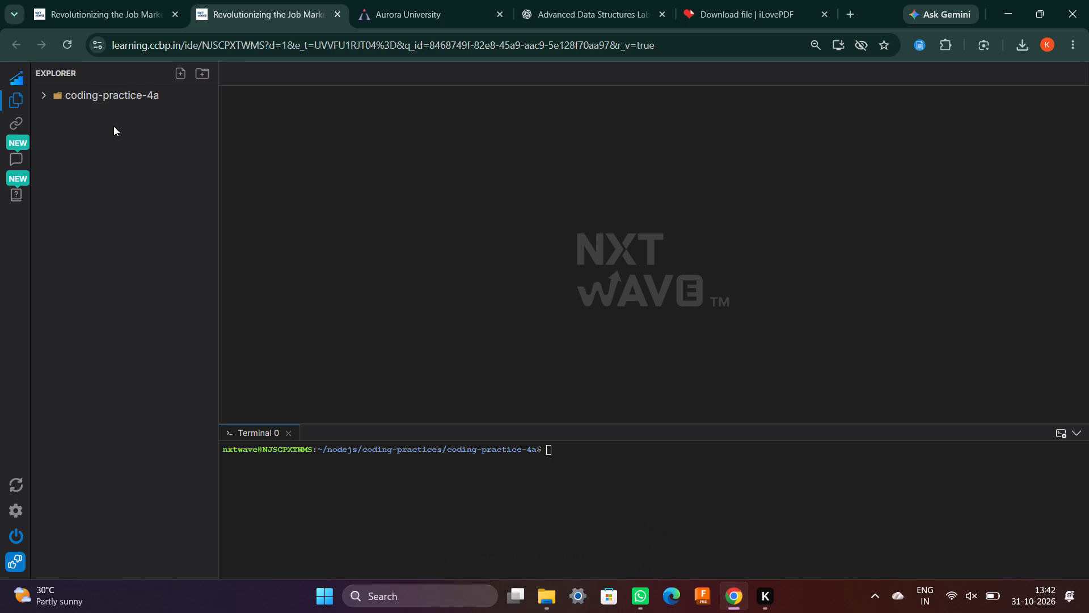
pyautogui.click(92, 96)
pyautogui.click(77, 133)
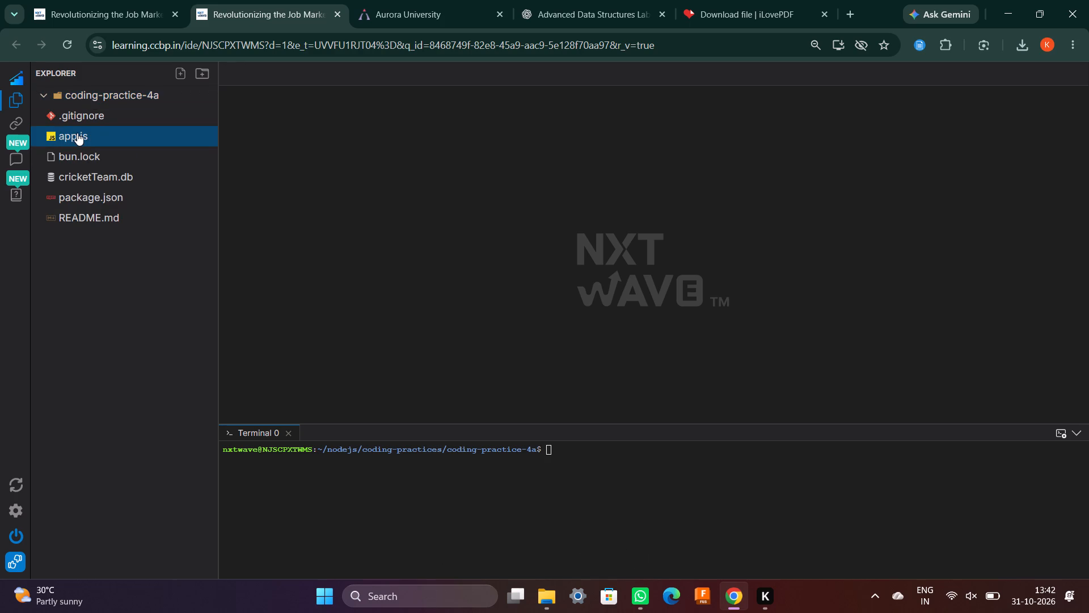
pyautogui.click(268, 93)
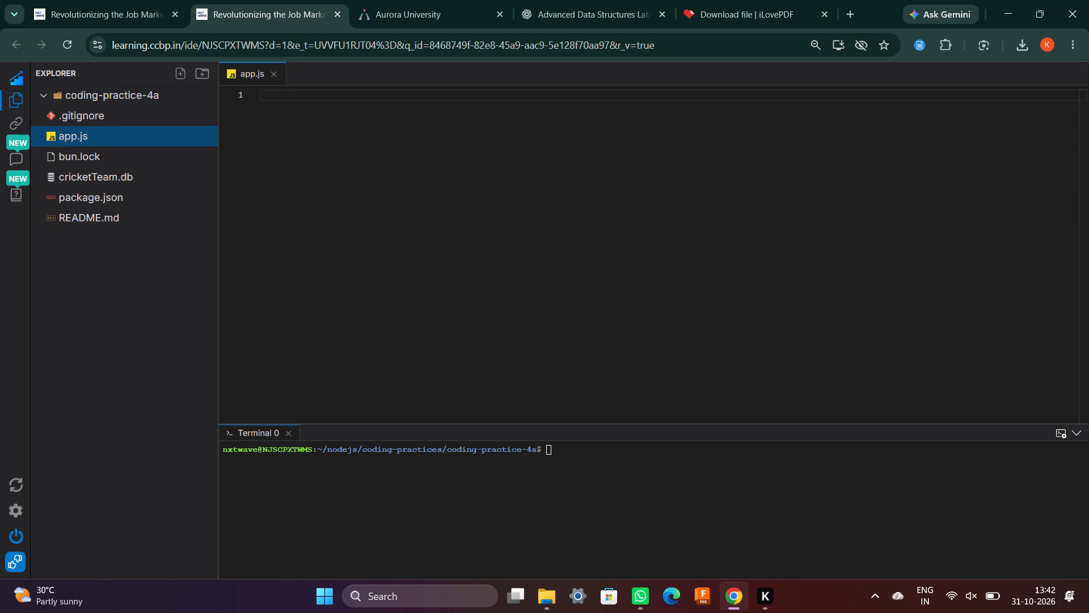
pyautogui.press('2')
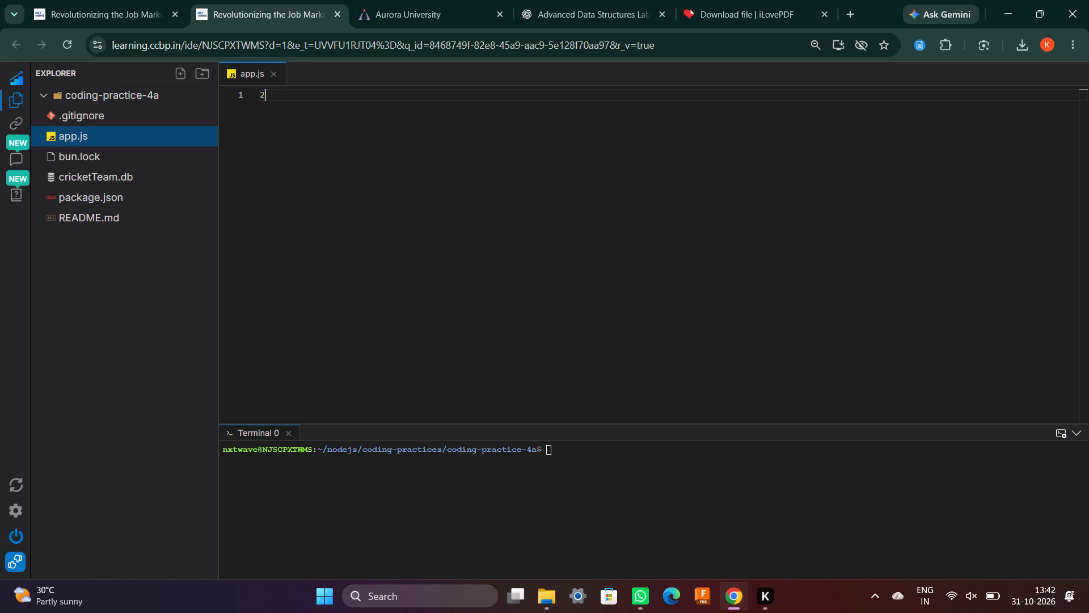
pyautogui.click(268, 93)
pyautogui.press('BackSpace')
# Open the cricketTeam.db file from the coding-practice-4a folder.
pyautogui.click(109, 171)
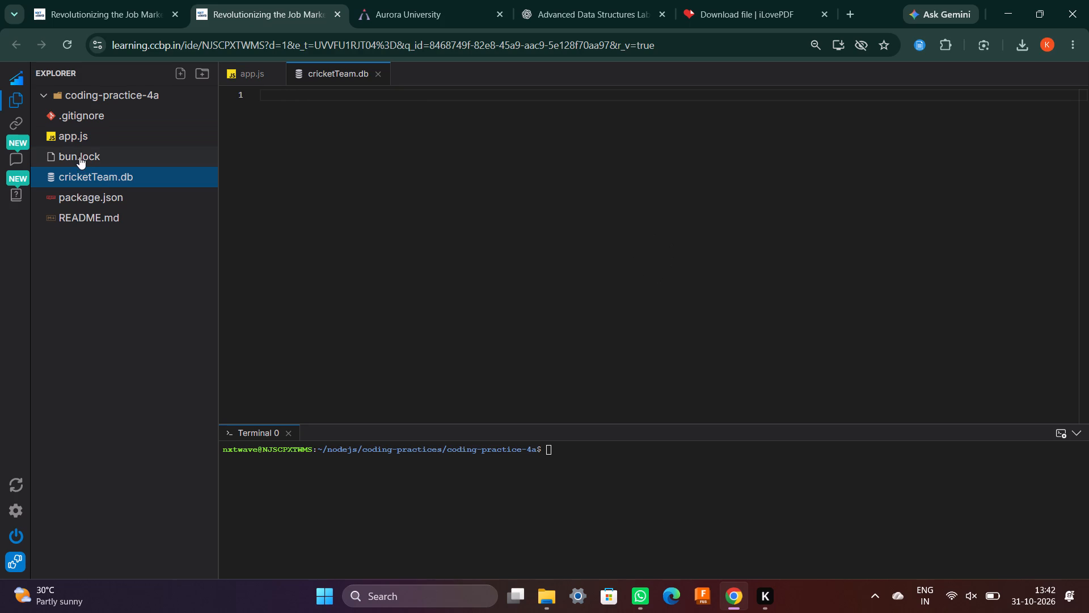